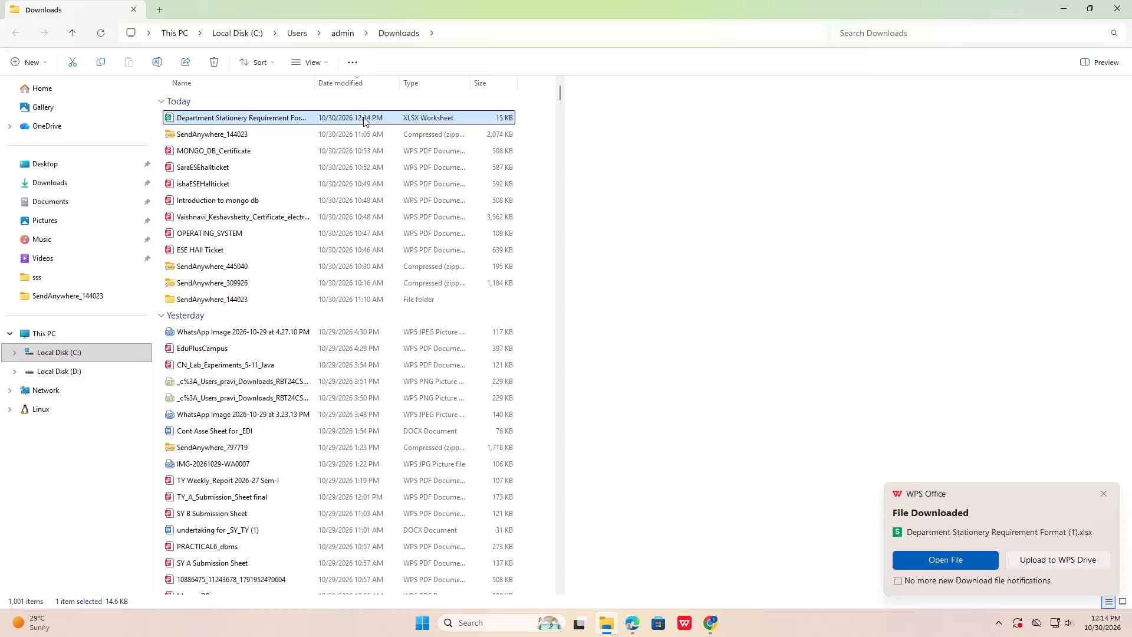
Open the Department Stationery Requirement Format worksheet file from the Downloads folder.
left_click(363, 117)
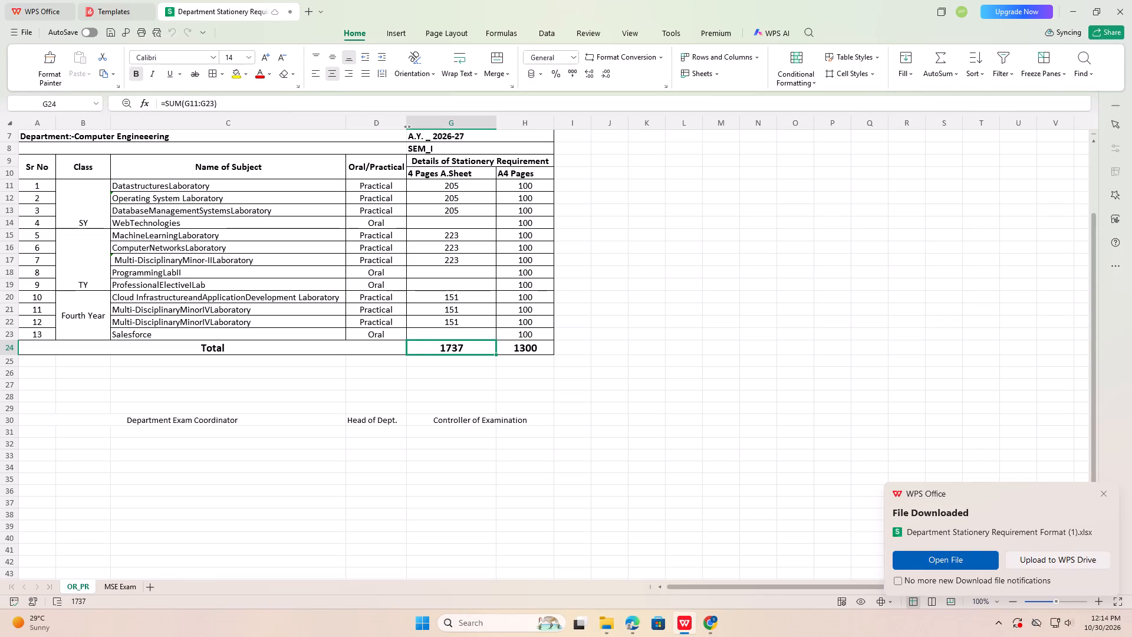
left_click(694, 376)
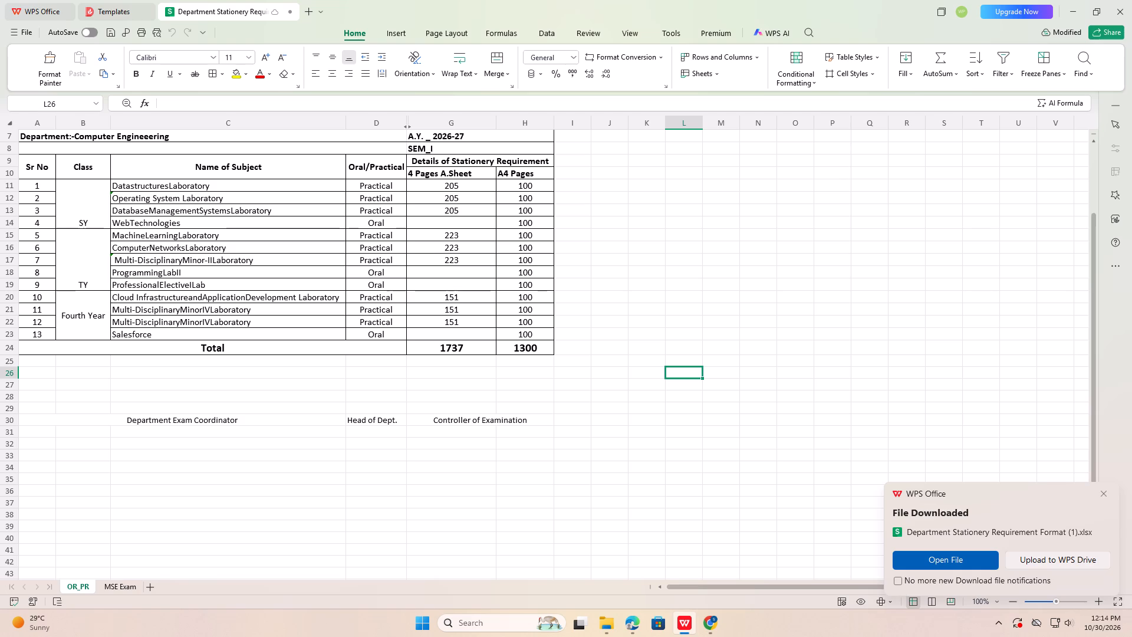
Unmerge the Class column cells B11:B23 covering the SY, TY and Fourth Year groups.
left_click(91, 219)
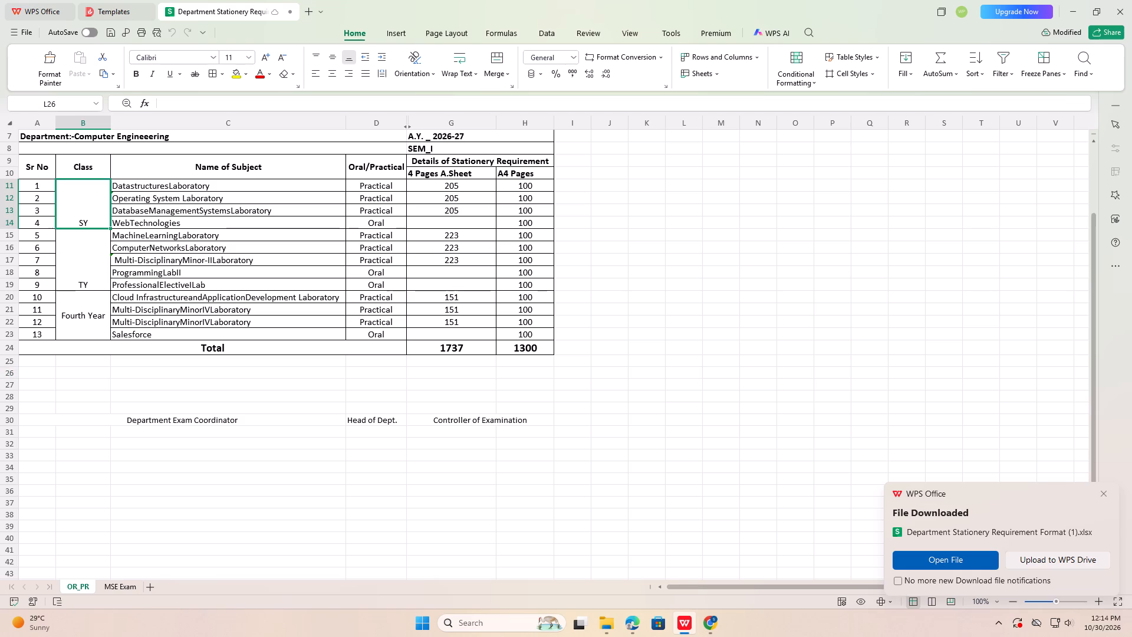
left_click_drag(91, 207, 93, 318)
right_click(77, 292)
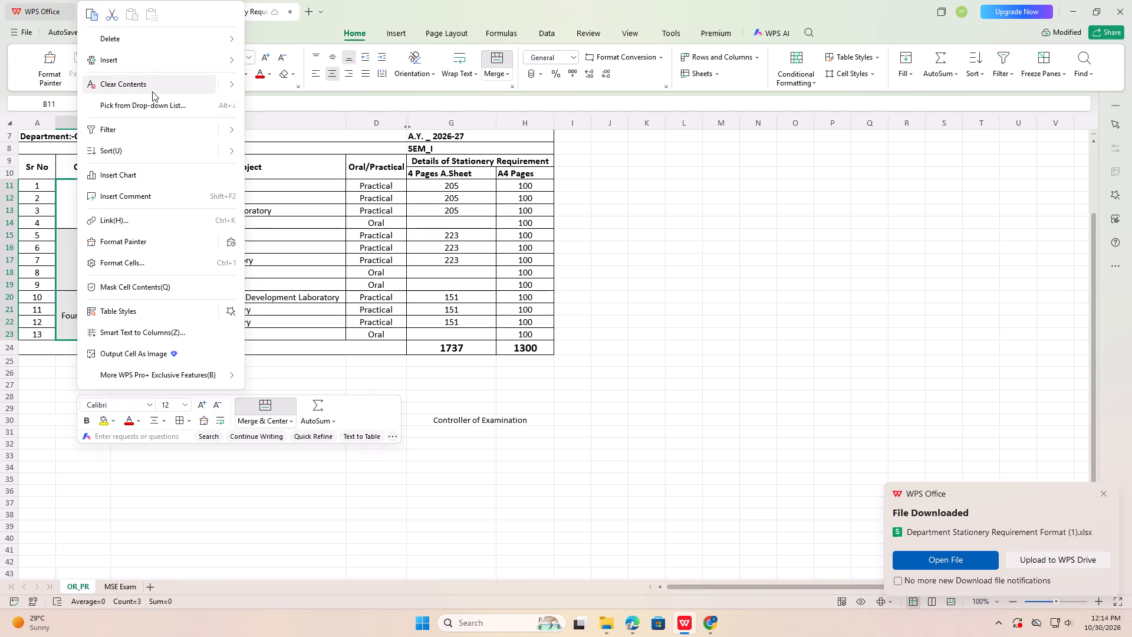
left_click(491, 71)
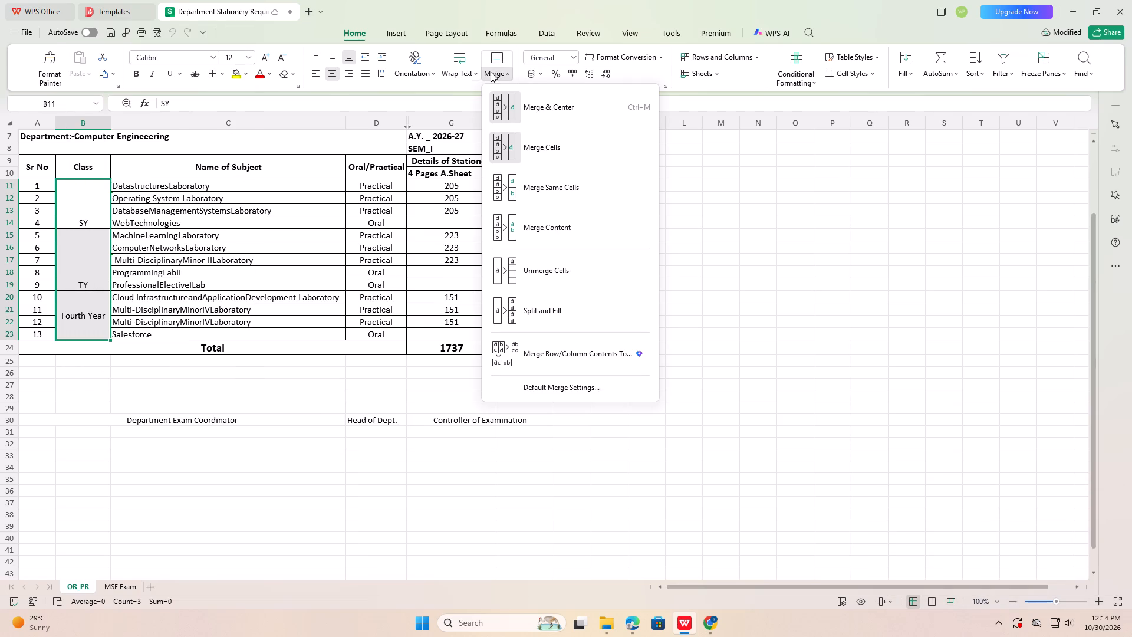
left_click(528, 102)
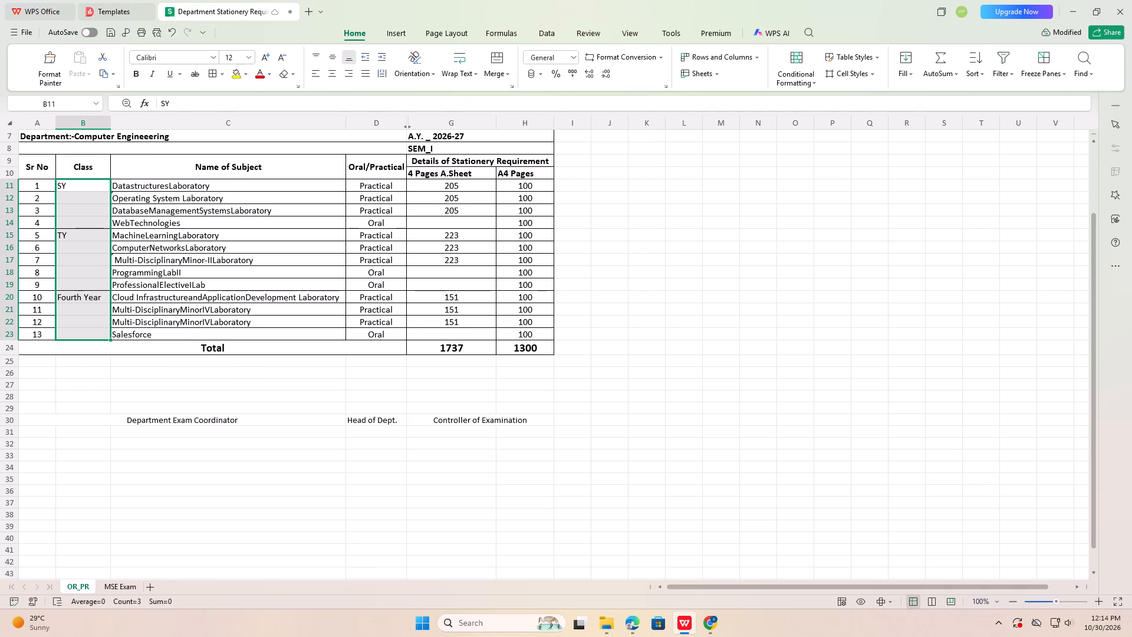
Clear the TY entry from cell B15 in the Class column.
left_click(91, 229)
key("BackSpace")
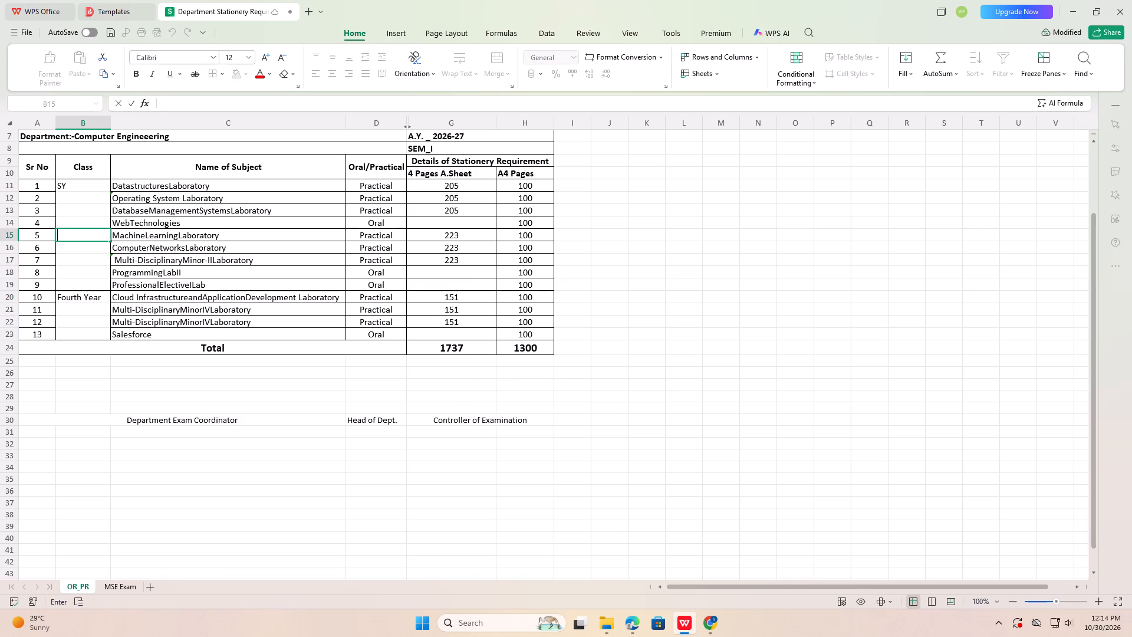
Replace the SY entry in cell B11 of the Class column with text starting MTECH.
left_click(82, 186)
key("BackSpace")
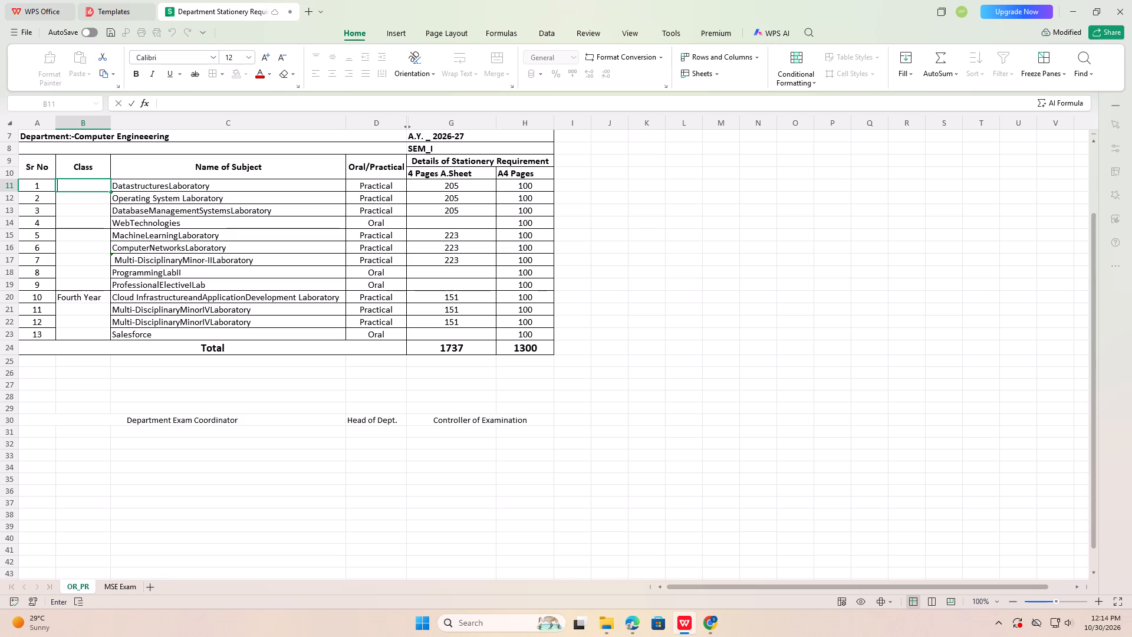
type("TECH")
key("space")
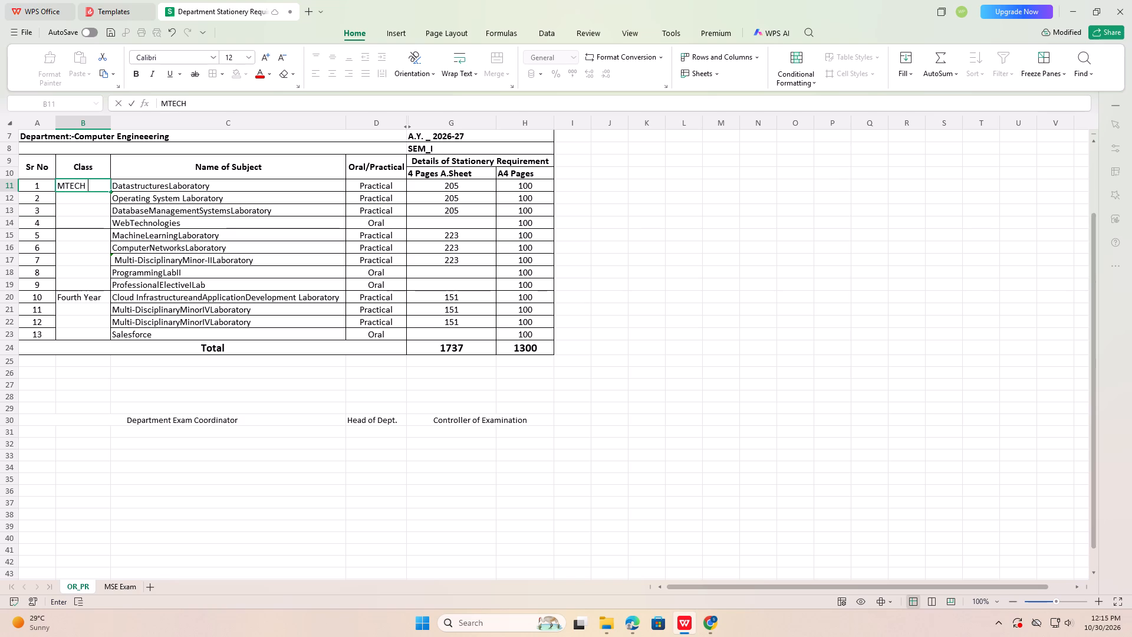
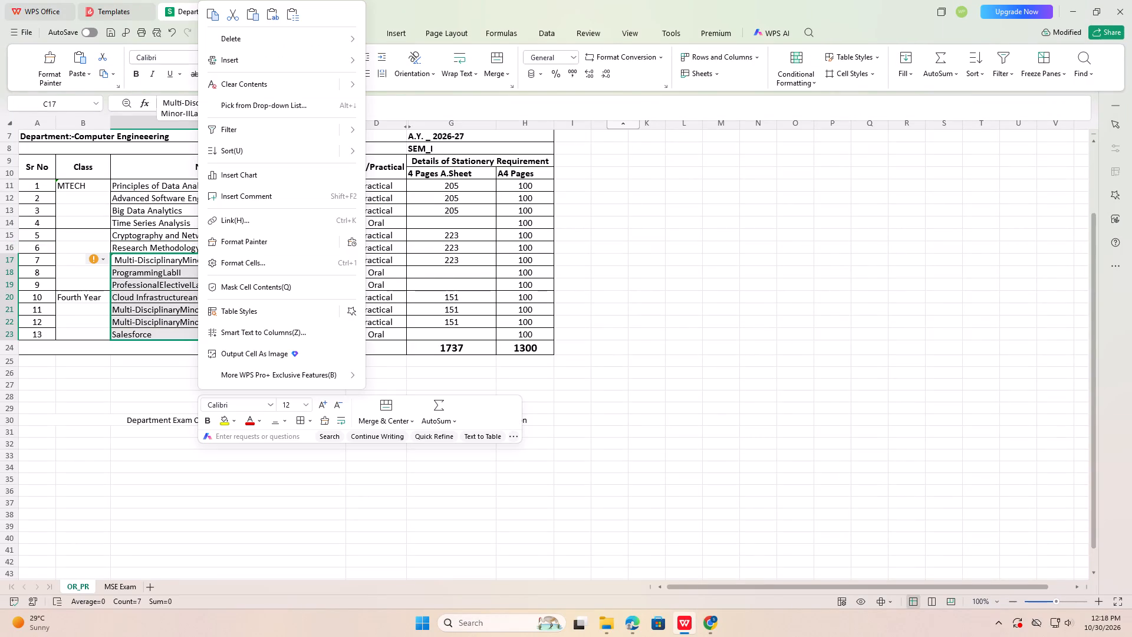
Delete the subject name cells C17:C23, shifting the cells below up and accepting that merged cells unmerge.
left_click(233, 18)
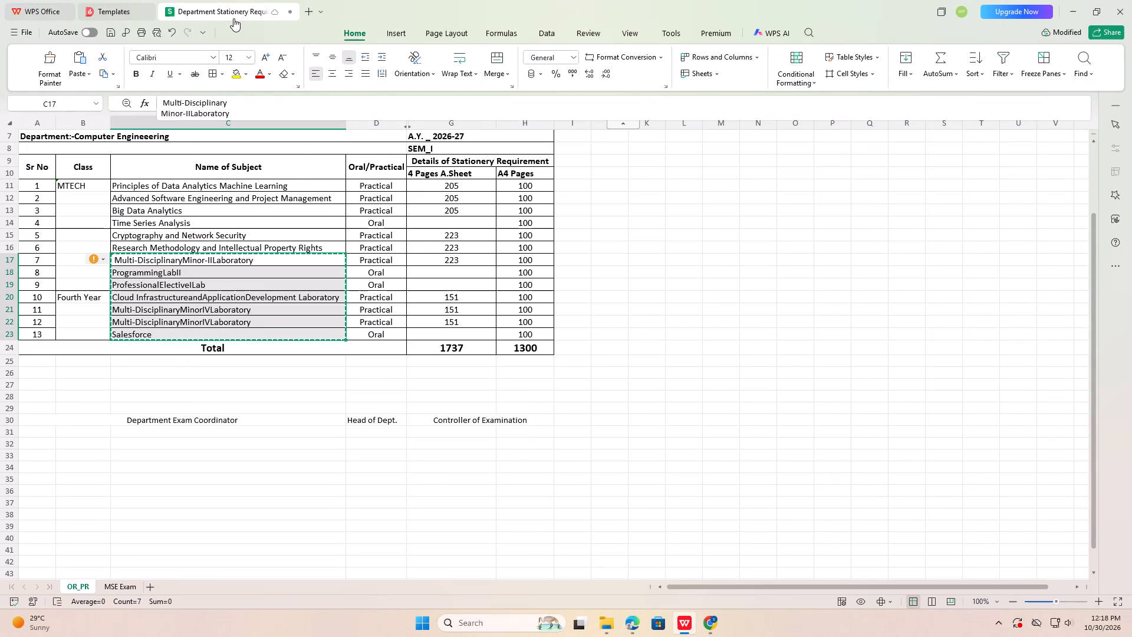
right_click(274, 313)
left_click(314, 42)
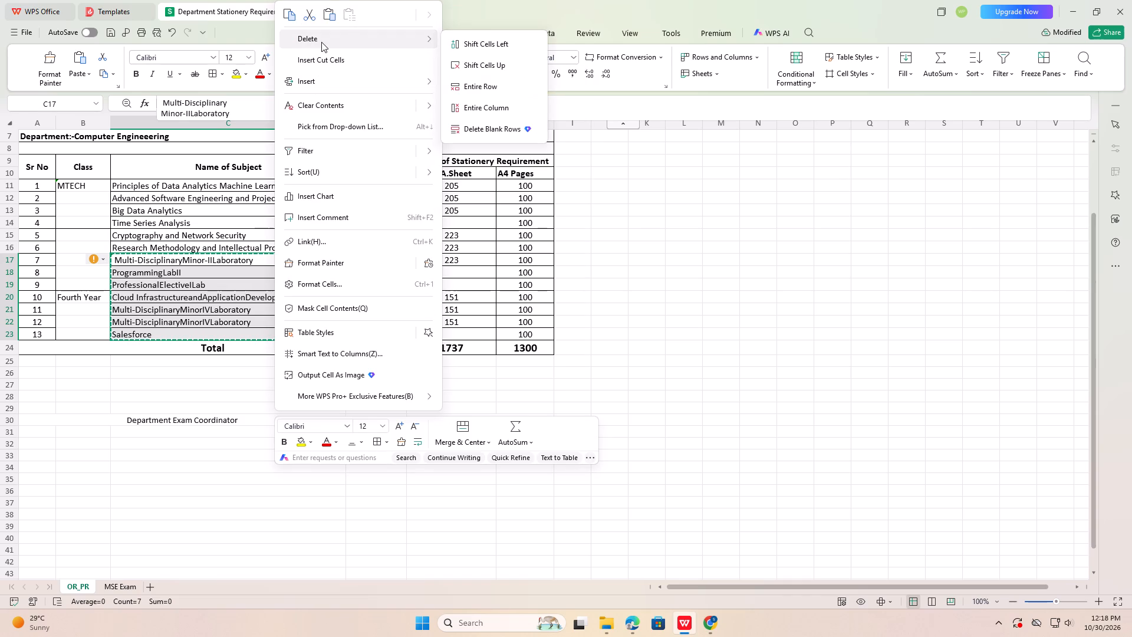
left_click(321, 42)
left_click(517, 73)
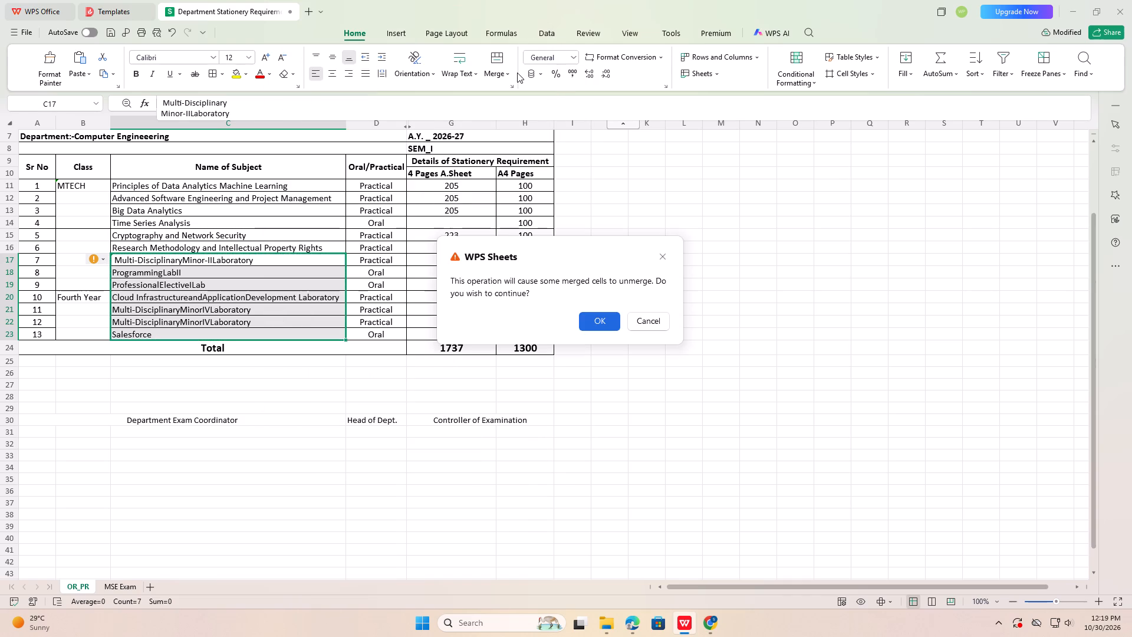
left_click(607, 316)
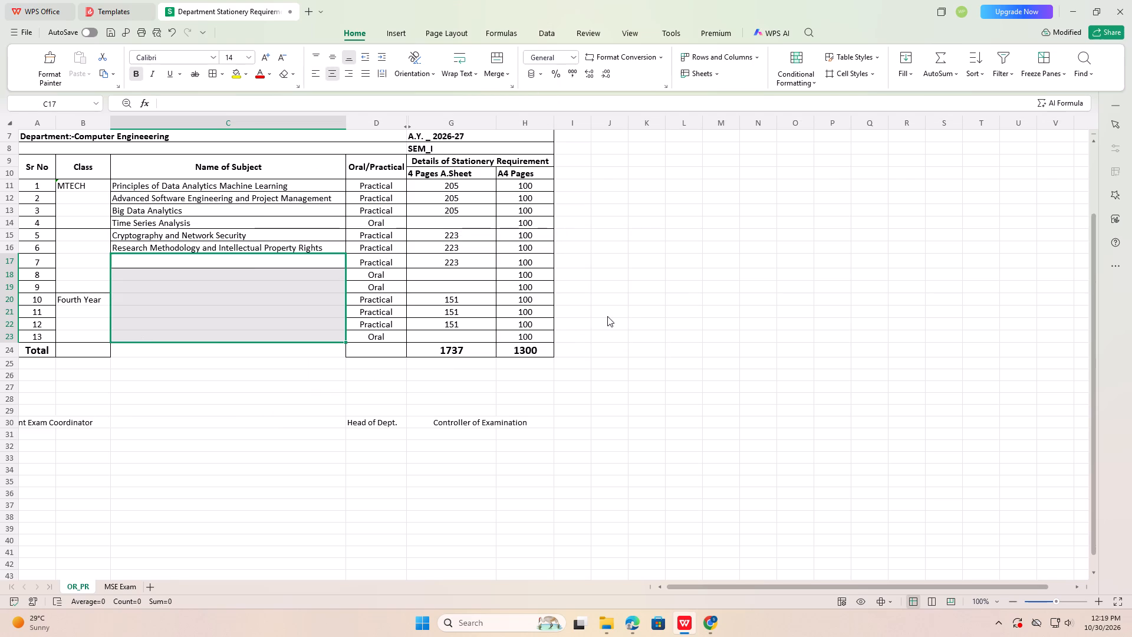
left_click(623, 372)
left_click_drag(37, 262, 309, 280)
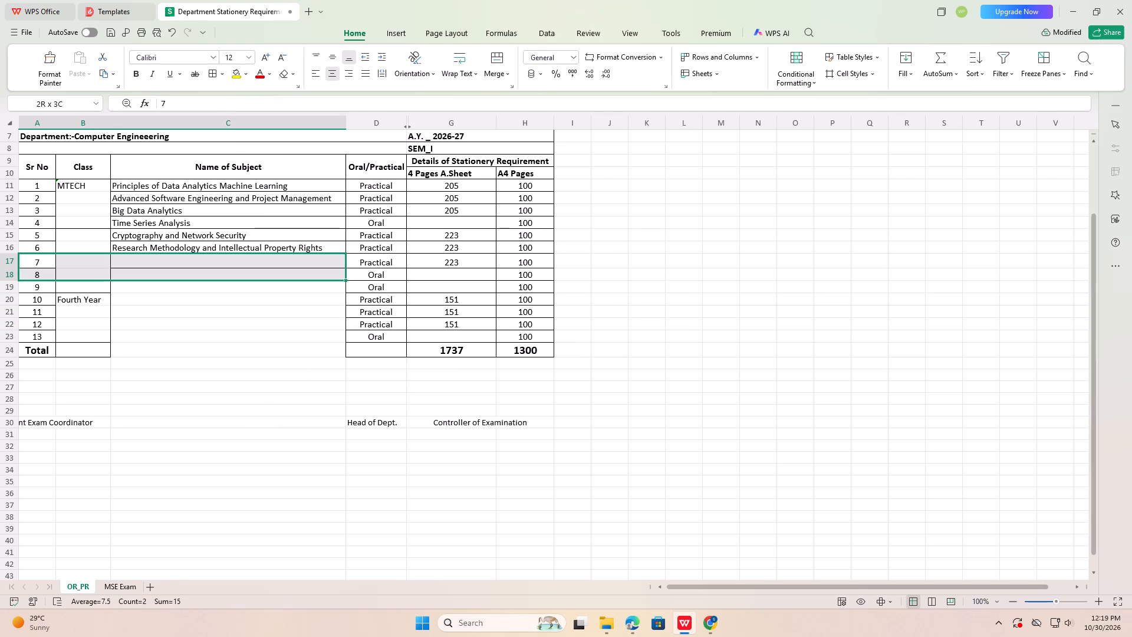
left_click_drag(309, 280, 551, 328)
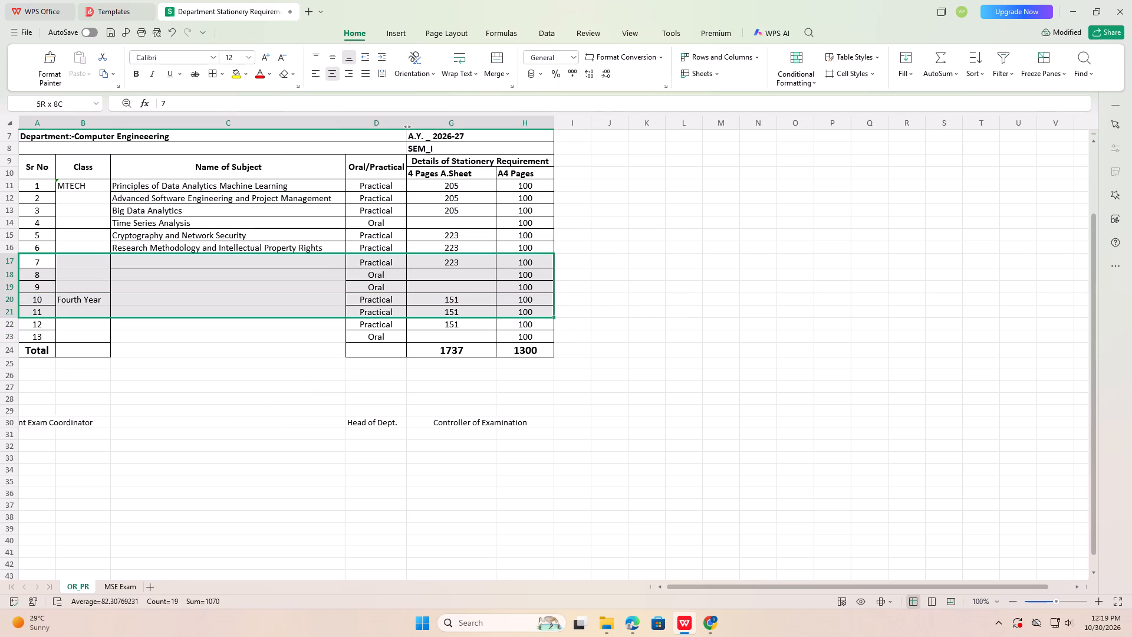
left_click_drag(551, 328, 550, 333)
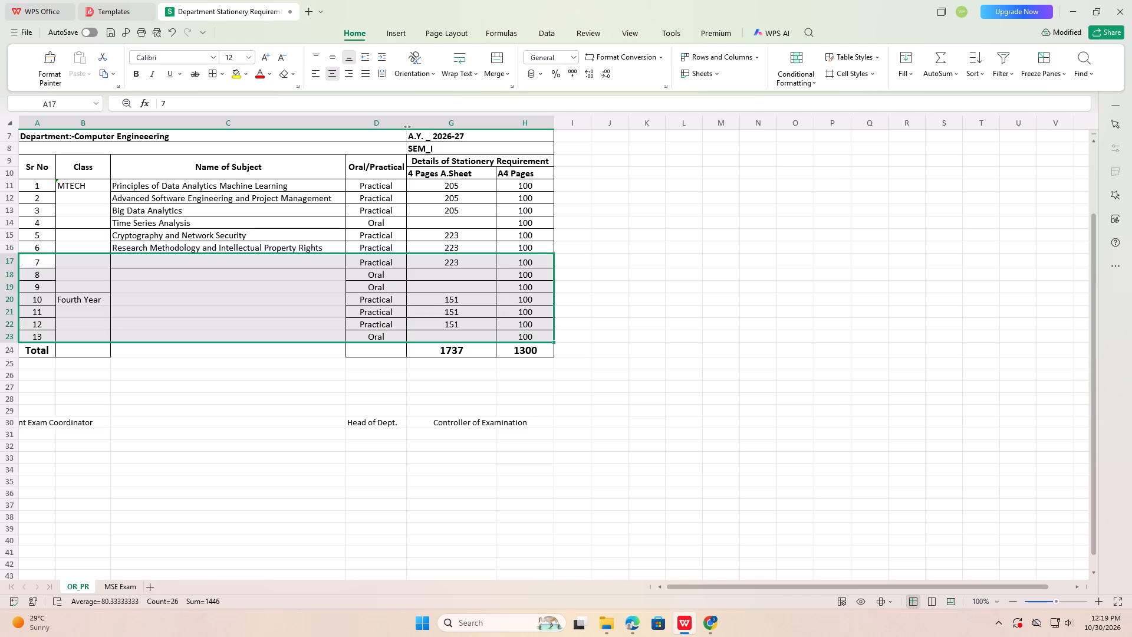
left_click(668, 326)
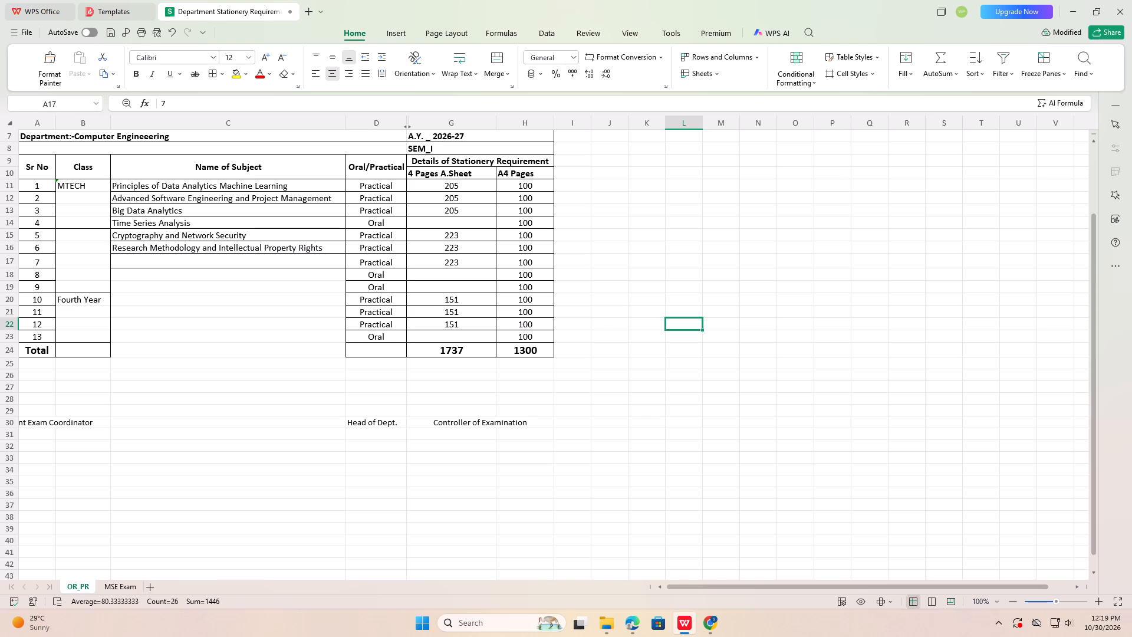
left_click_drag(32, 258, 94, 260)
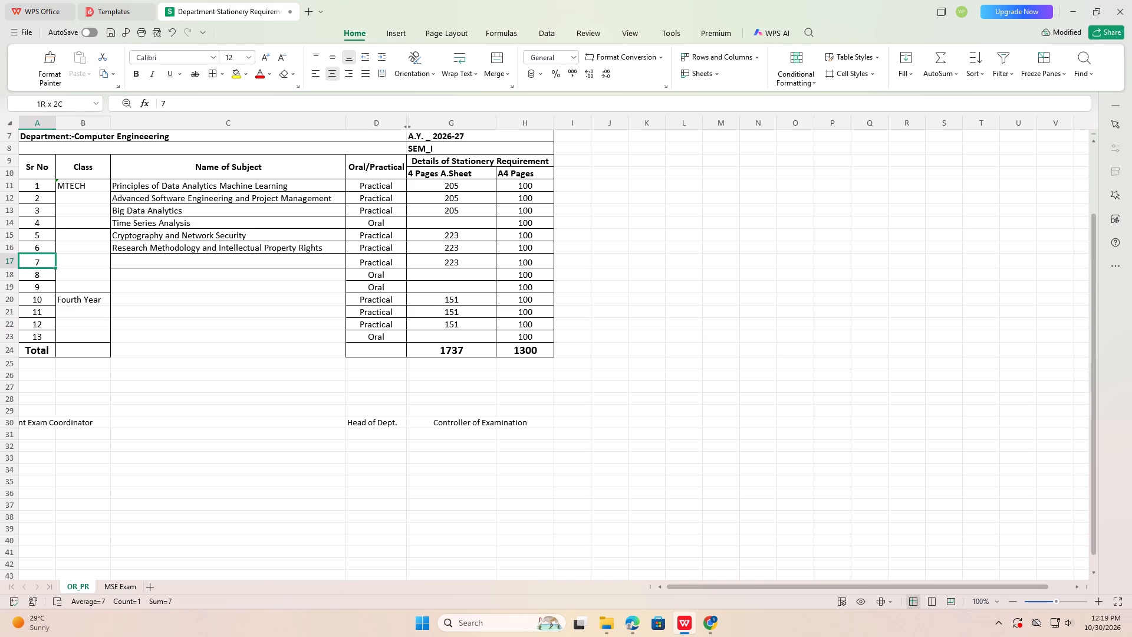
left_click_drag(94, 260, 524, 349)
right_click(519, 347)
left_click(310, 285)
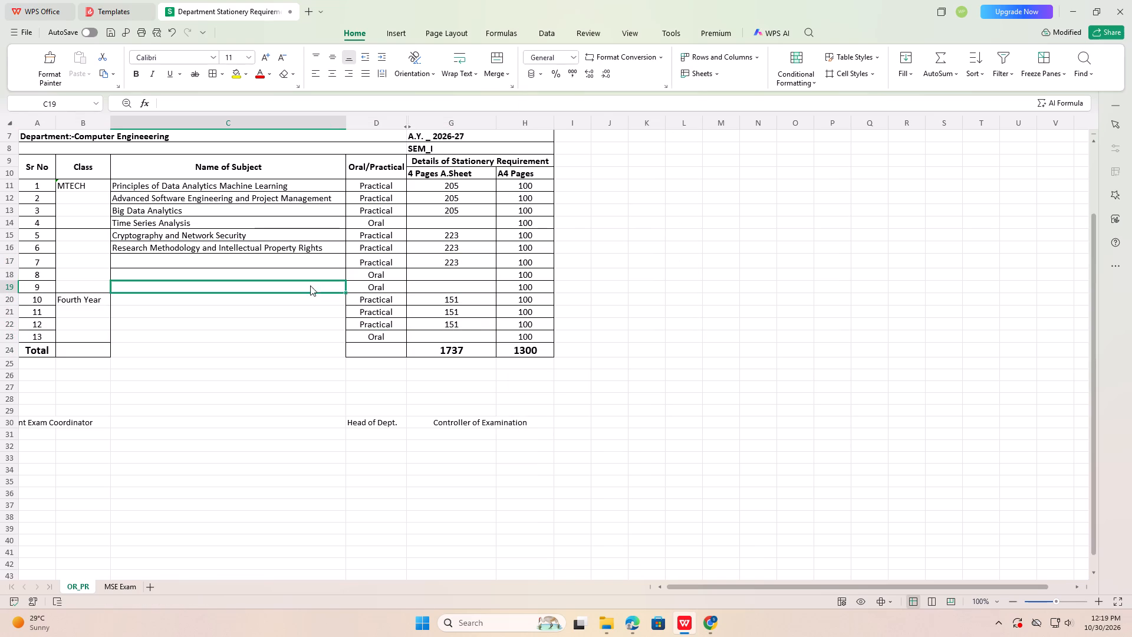
Delete the entire rows 18 to 24, covering Sr No 8 to 13 and the Total row.
left_click_drag(38, 277, 412, 303)
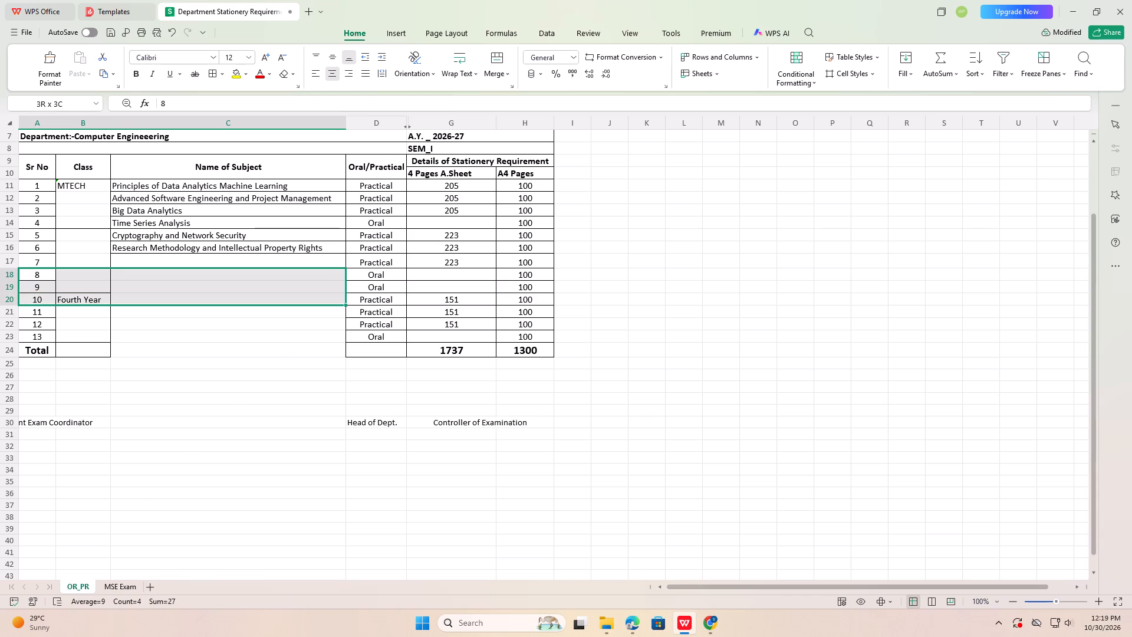
left_click_drag(412, 303, 528, 352)
right_click(526, 351)
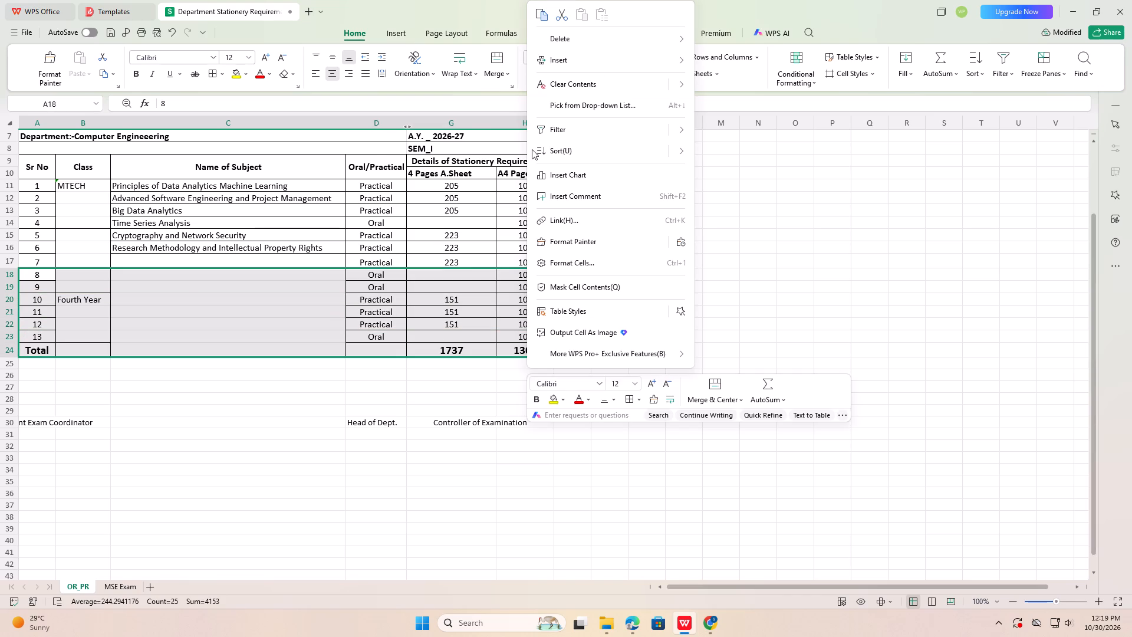
left_click(565, 42)
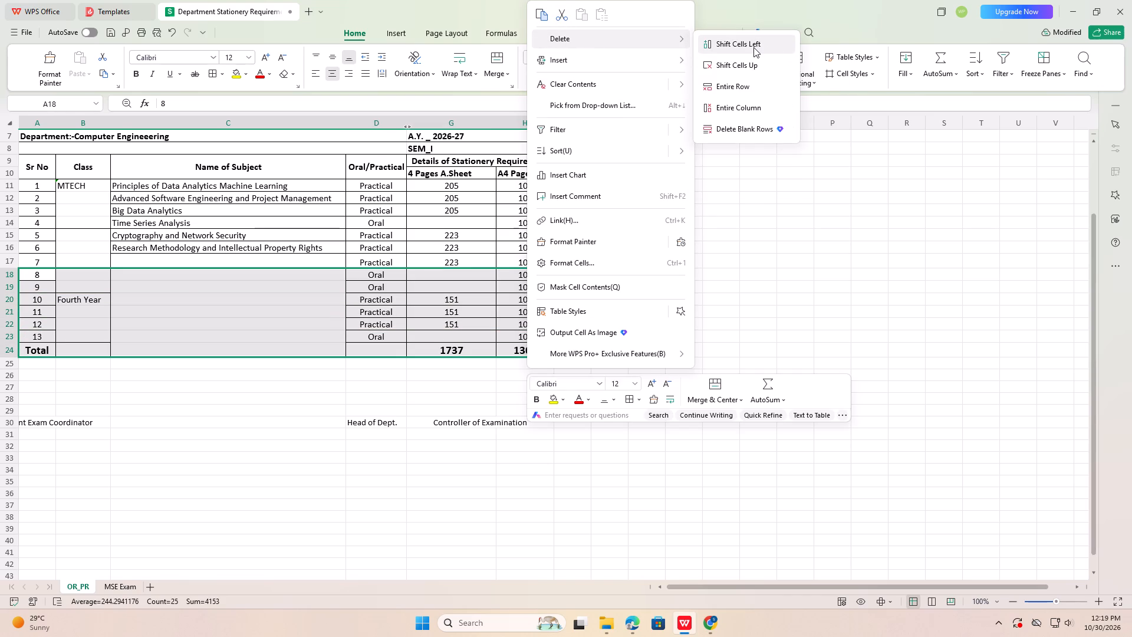
left_click(746, 89)
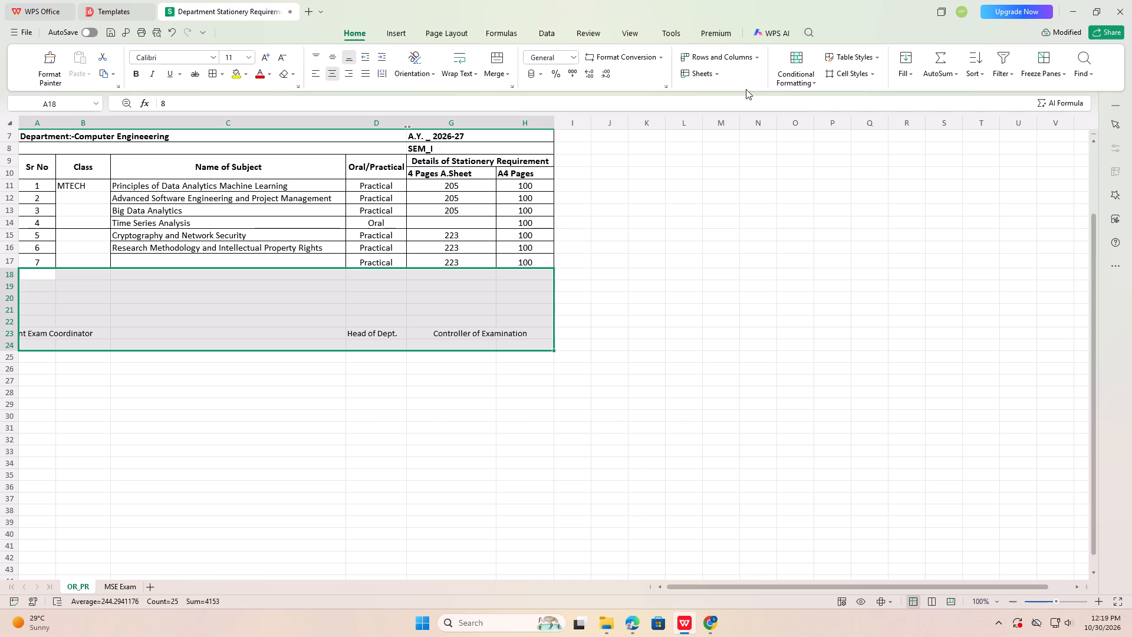
left_click(769, 317)
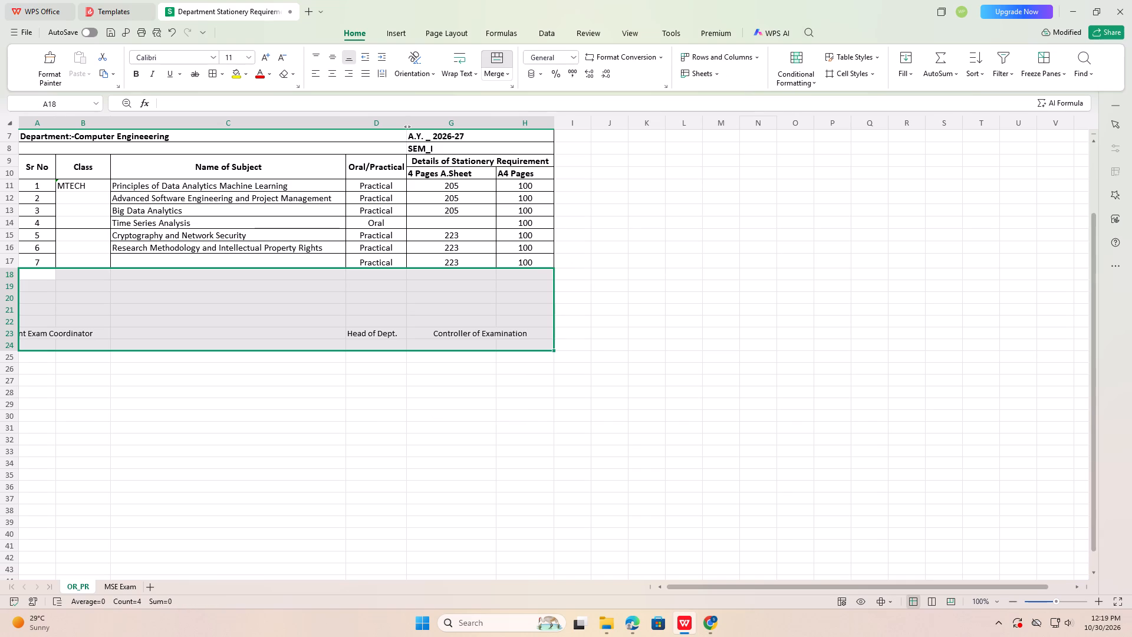
Merge the empty Class column cells B12:B17 below the MTECH entry.
left_click_drag(67, 195, 78, 247)
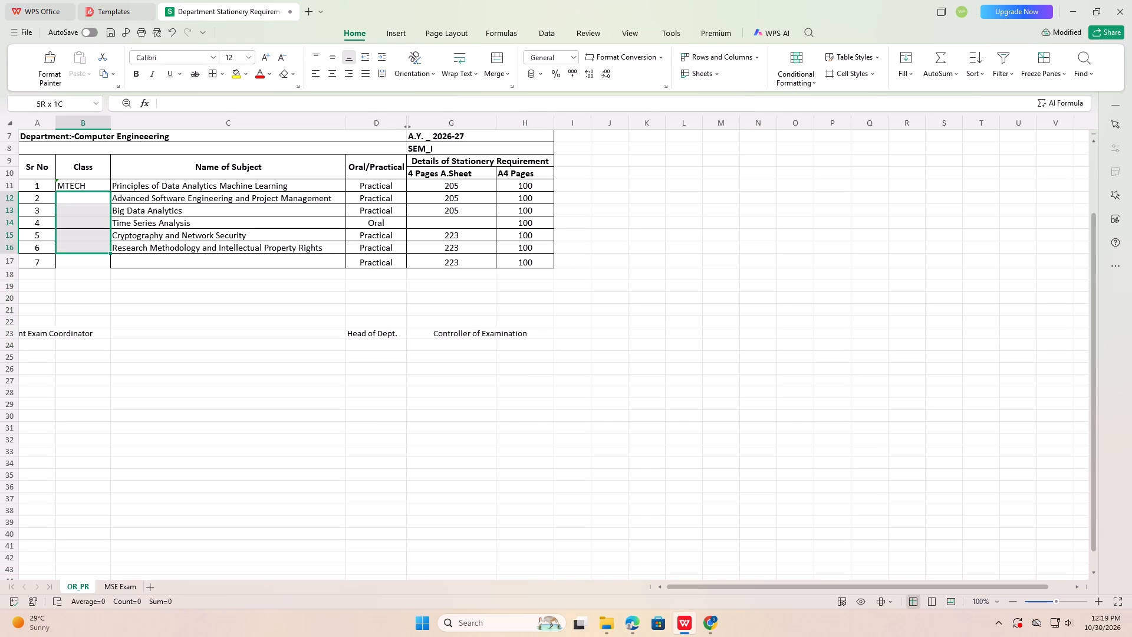
left_click_drag(78, 247, 78, 261)
left_click(489, 65)
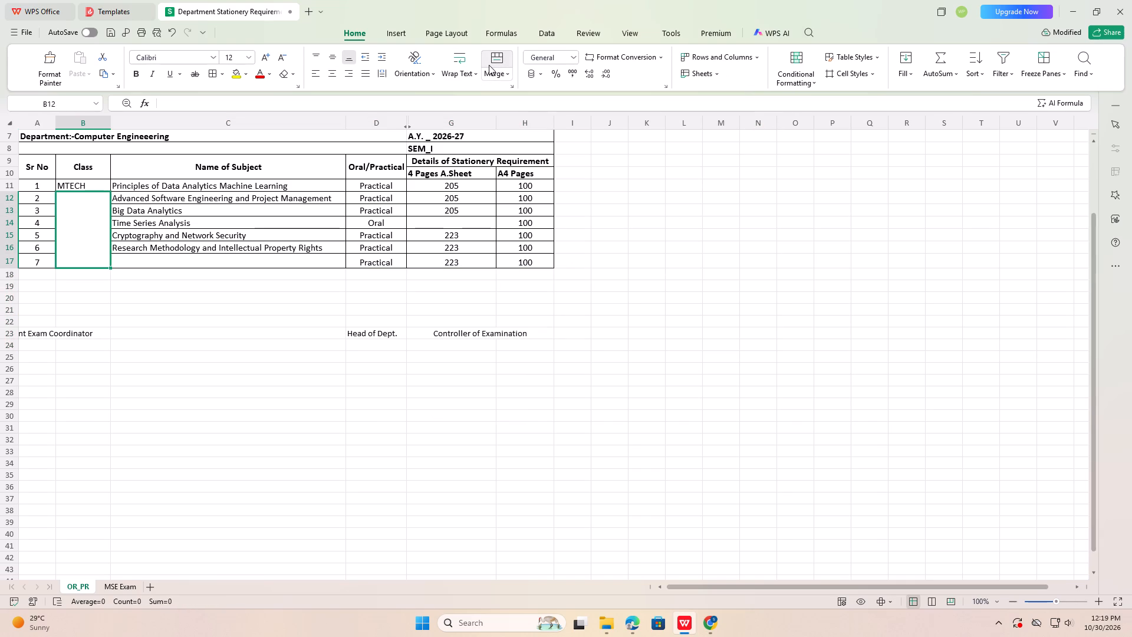
left_click(466, 324)
Apply cell borders to the Class column range B11:B17.
left_click_drag(80, 181, 79, 261)
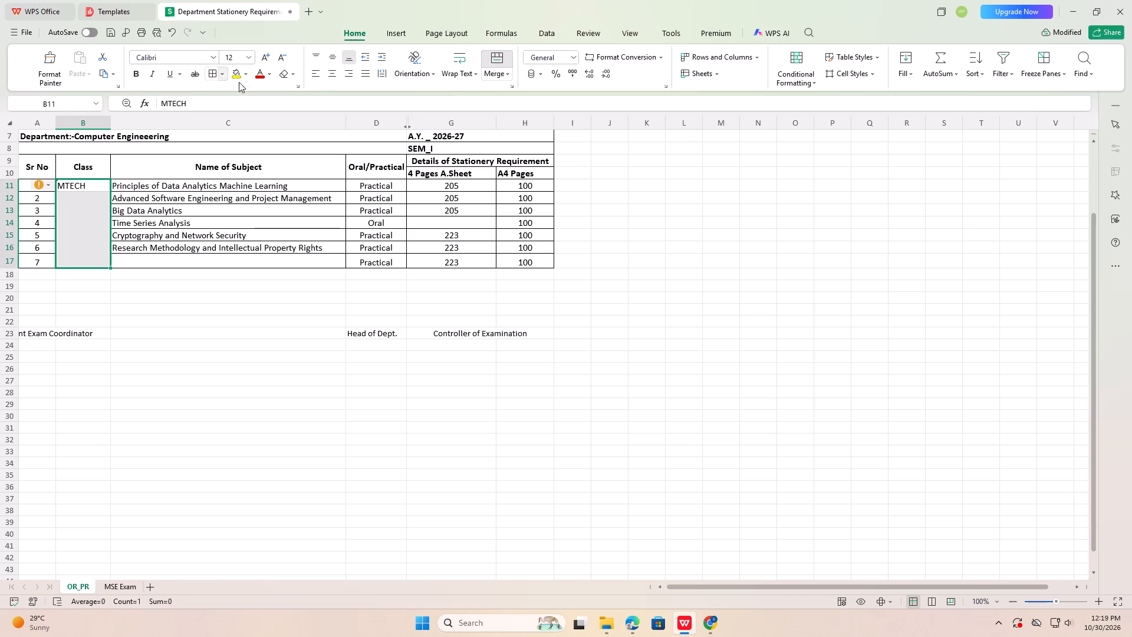
left_click(210, 70)
left_click(298, 336)
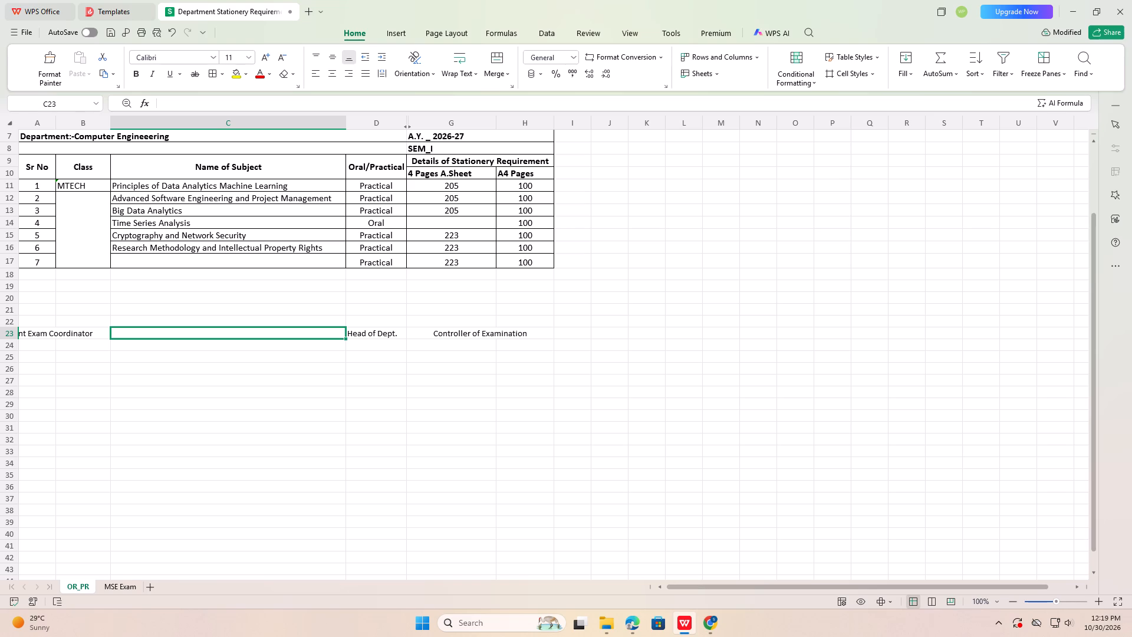
Replace the D11 entry in the Oral/Practical column with MSE and fill it down to D17.
left_click_drag(358, 185, 386, 268)
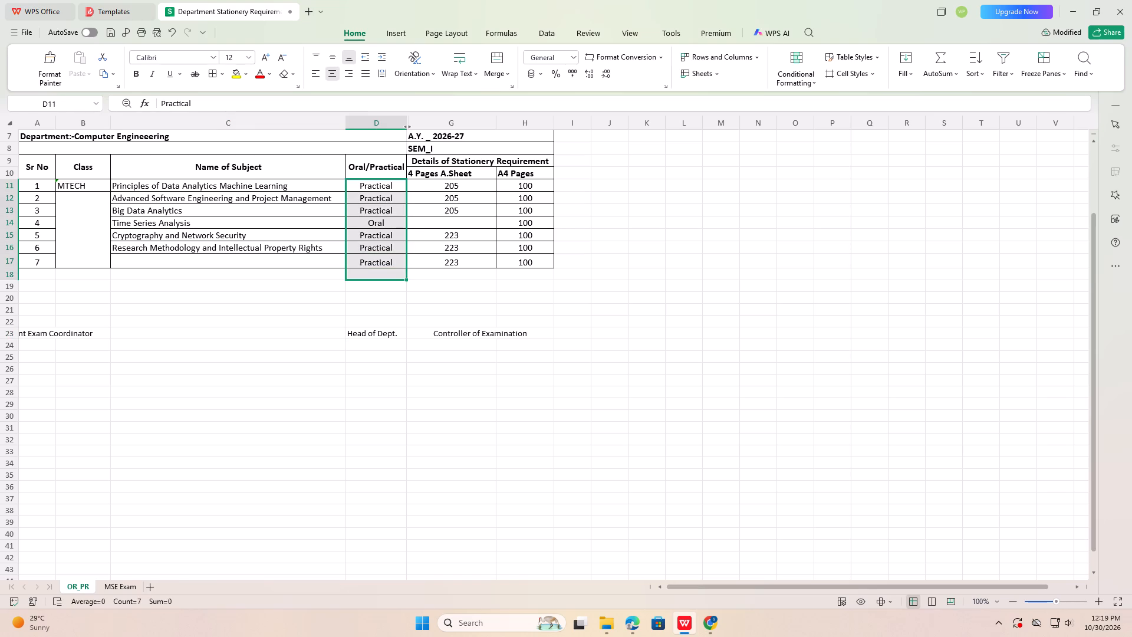
left_click(385, 255)
left_click(391, 185)
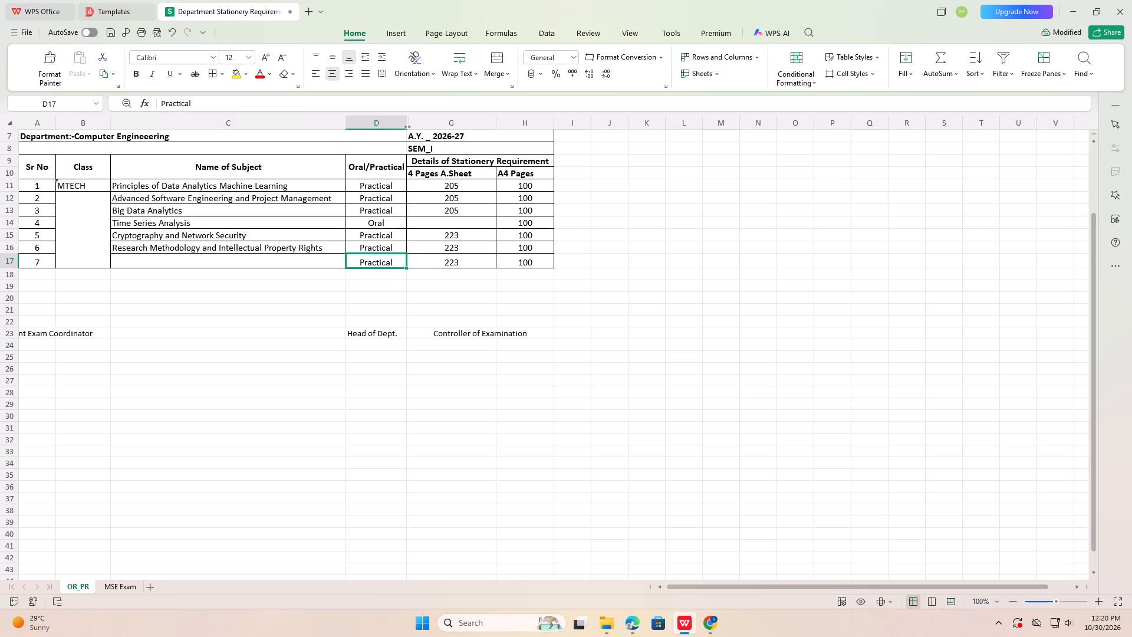
key("BackSpace")
key("BackSpace")
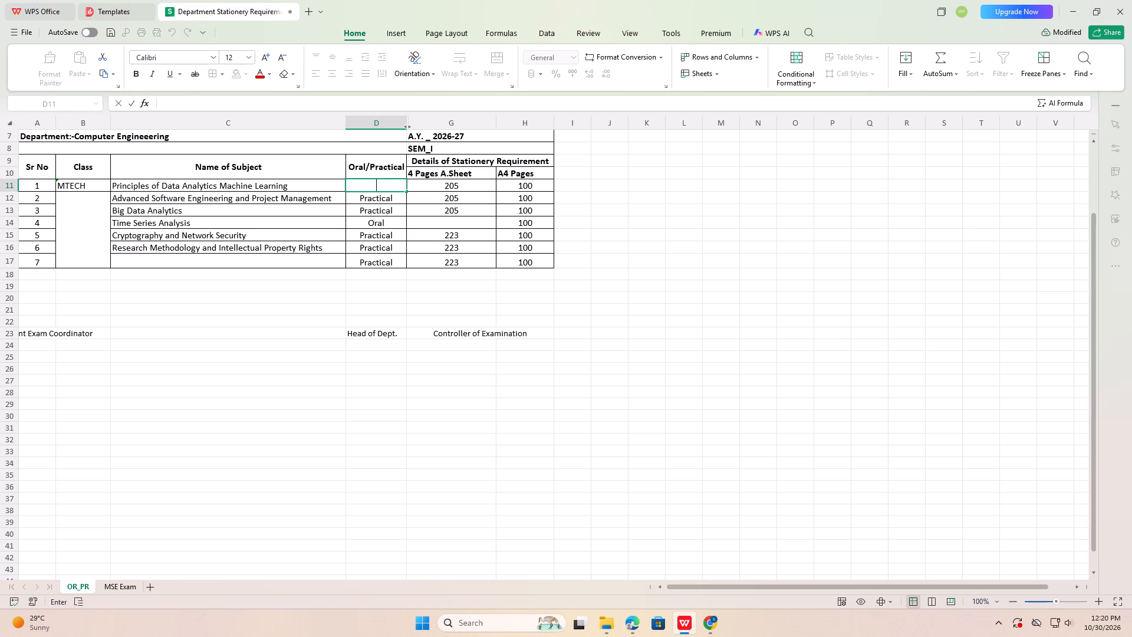
key("m")
type("SE")
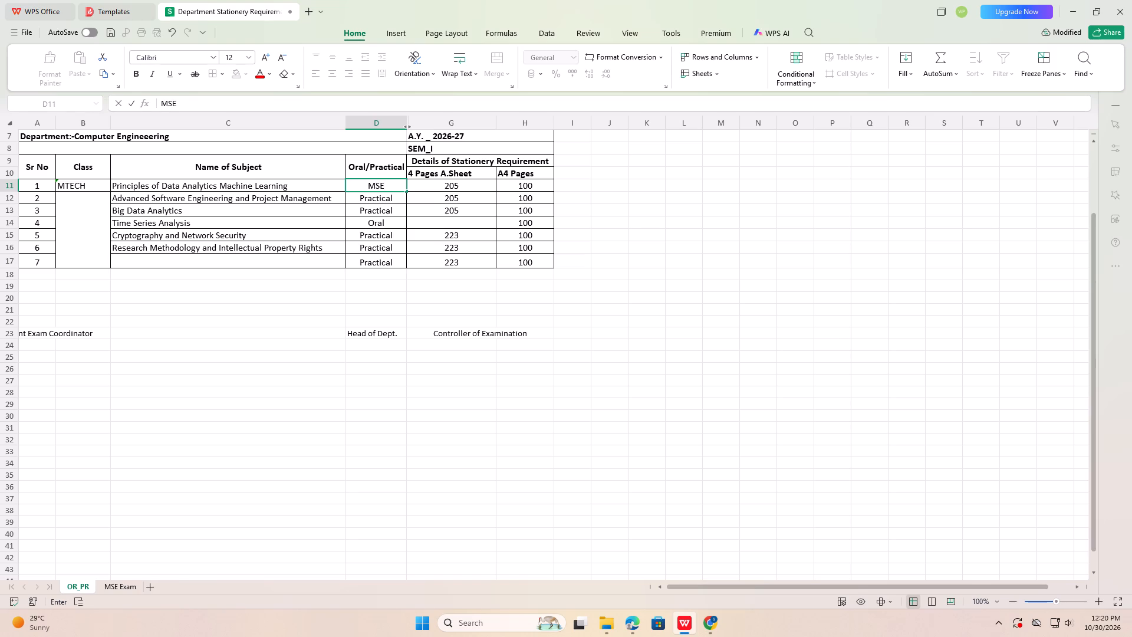
left_click_drag(408, 191, 401, 261)
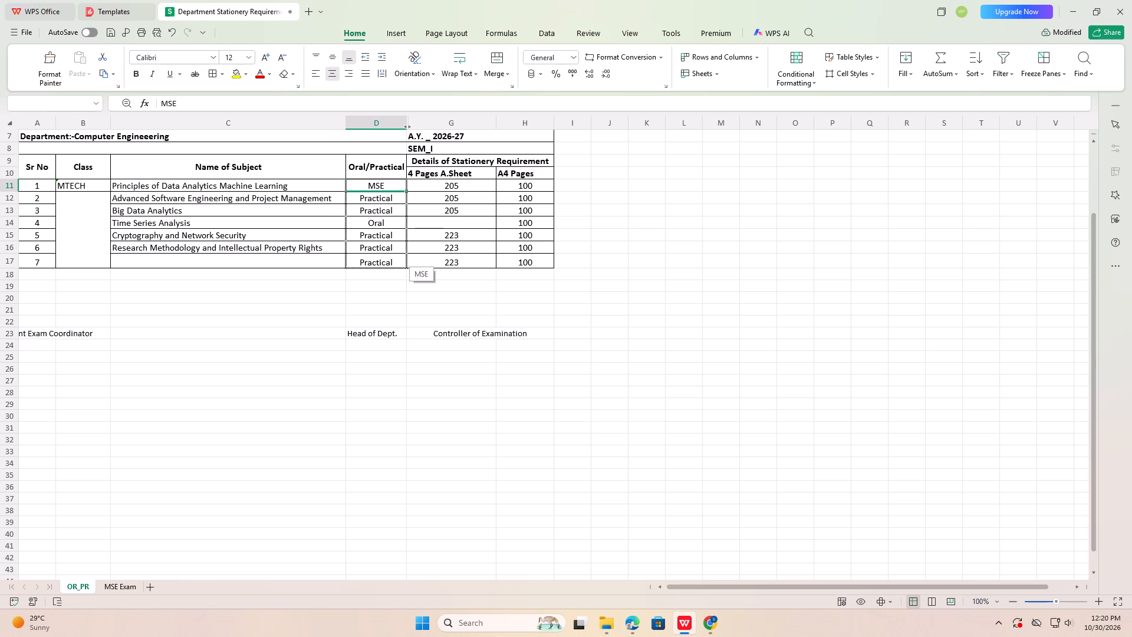
left_click_drag(401, 261, 402, 266)
left_click(659, 293)
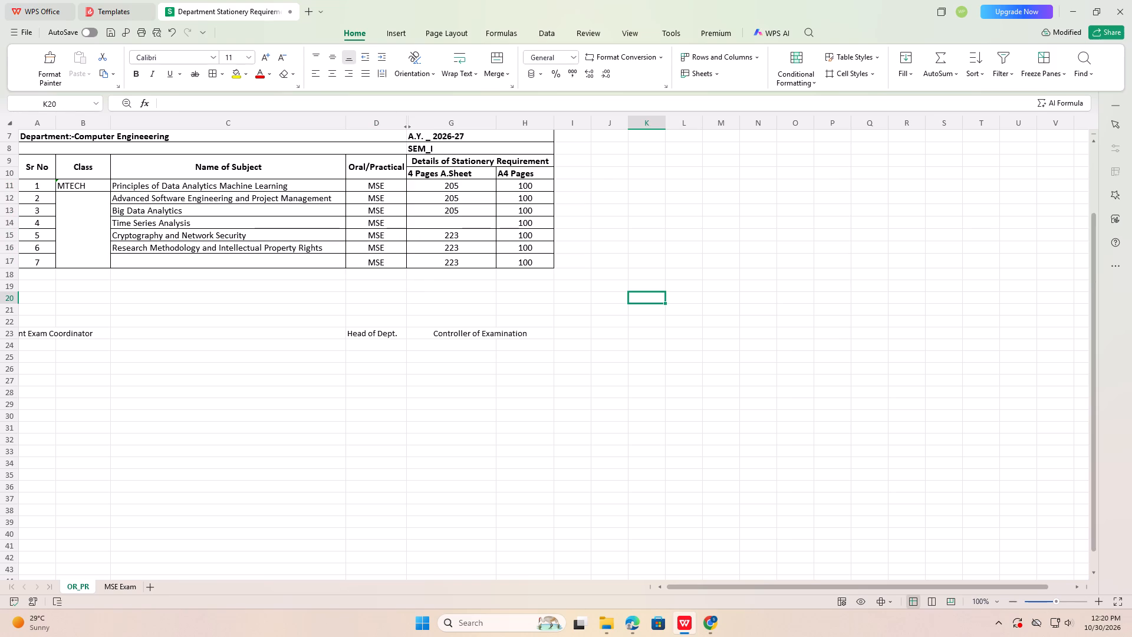
Enter 30 in cell G11 of the 4 Pages A.Sheet column and fill down to G17 as a series from 30 to 36.
left_click(459, 186)
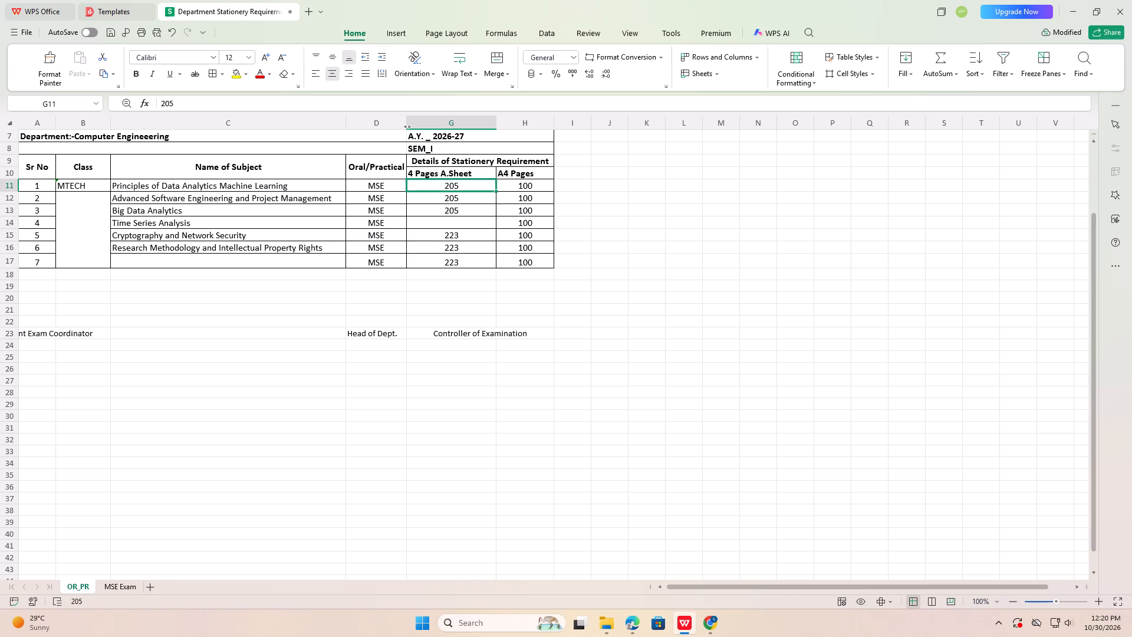
type("30")
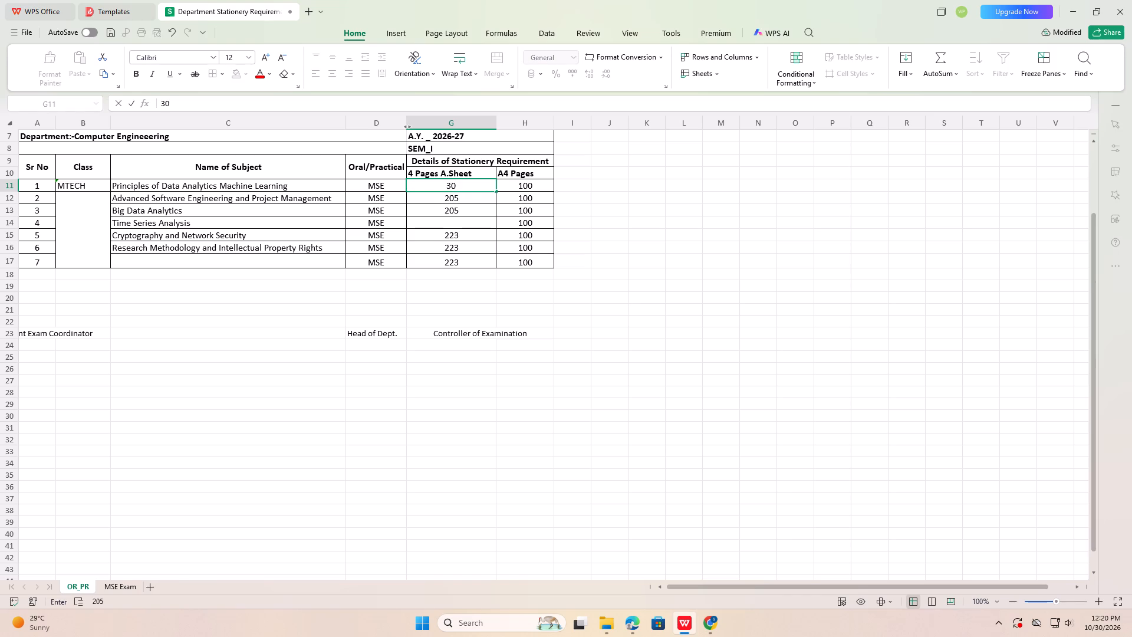
left_click(497, 188)
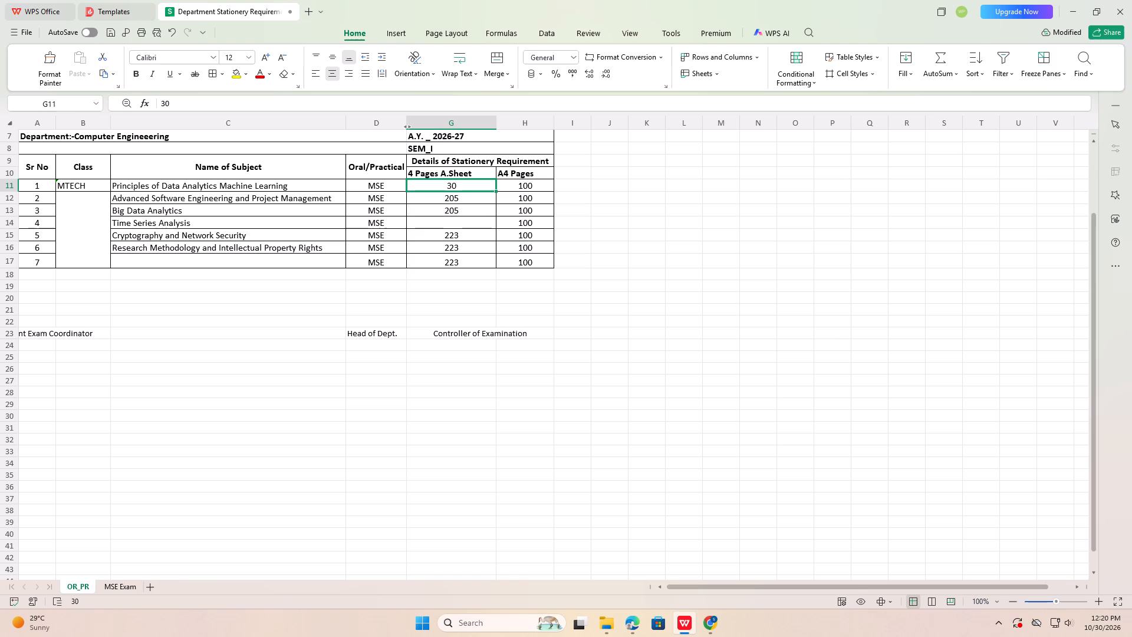
left_click_drag(495, 190, 487, 257)
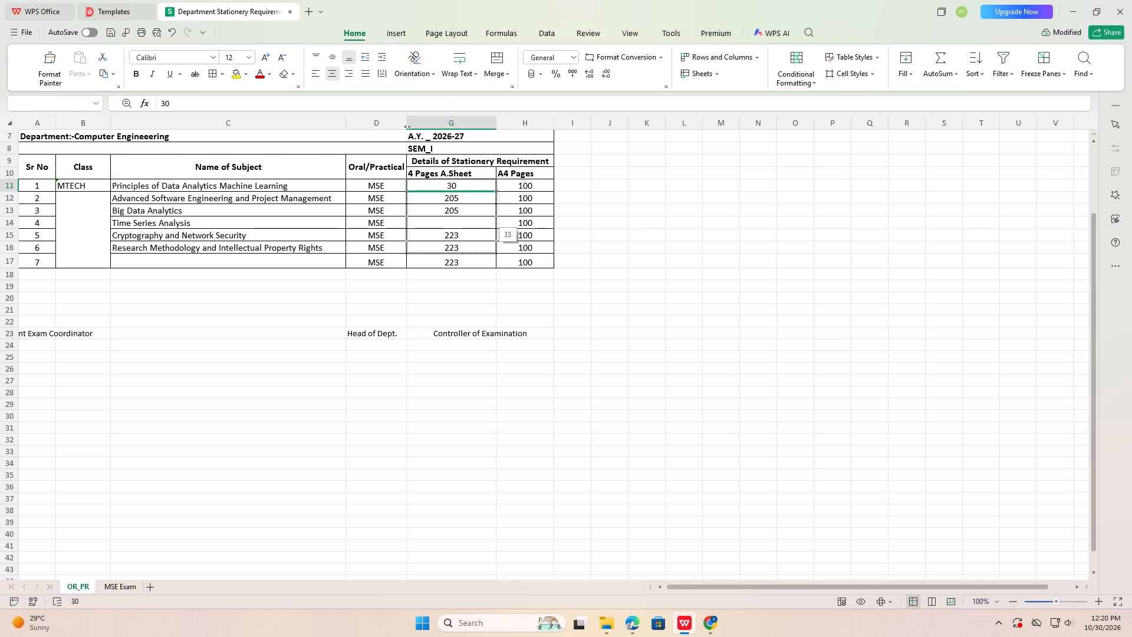
left_click_drag(487, 257, 487, 262)
left_click(473, 254)
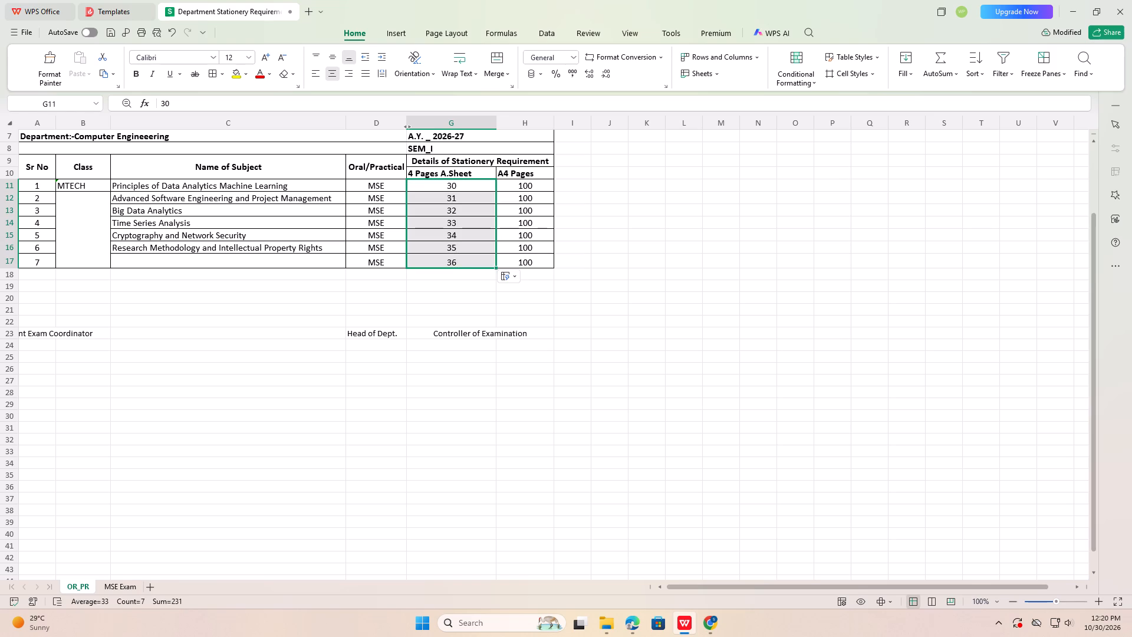
Enter 30 in cell G12 of the 4 Pages A.Sheet column and fill the value 30 from G11:G12 down to G17.
left_click(466, 196)
key("BackSpace")
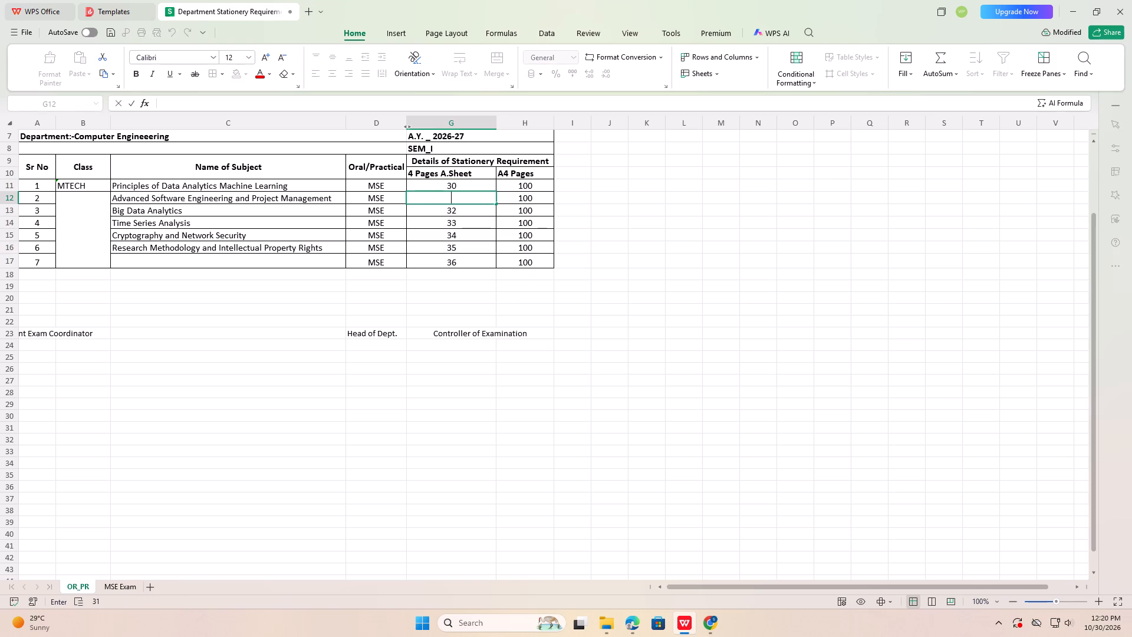
type("30")
left_click_drag(464, 184, 474, 200)
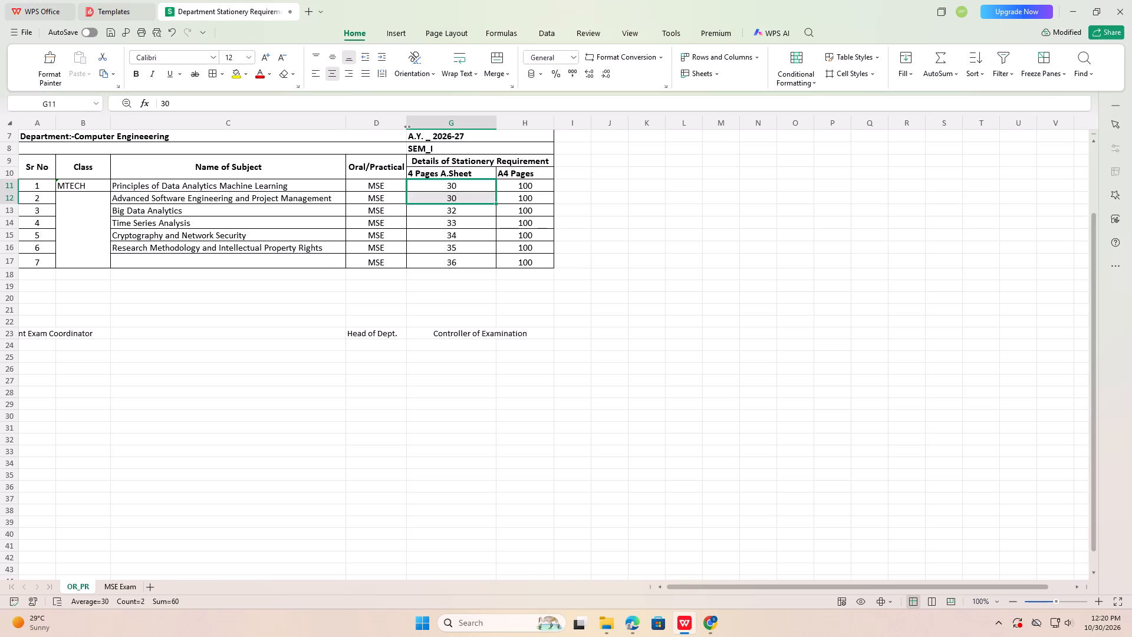
left_click_drag(497, 203, 493, 264)
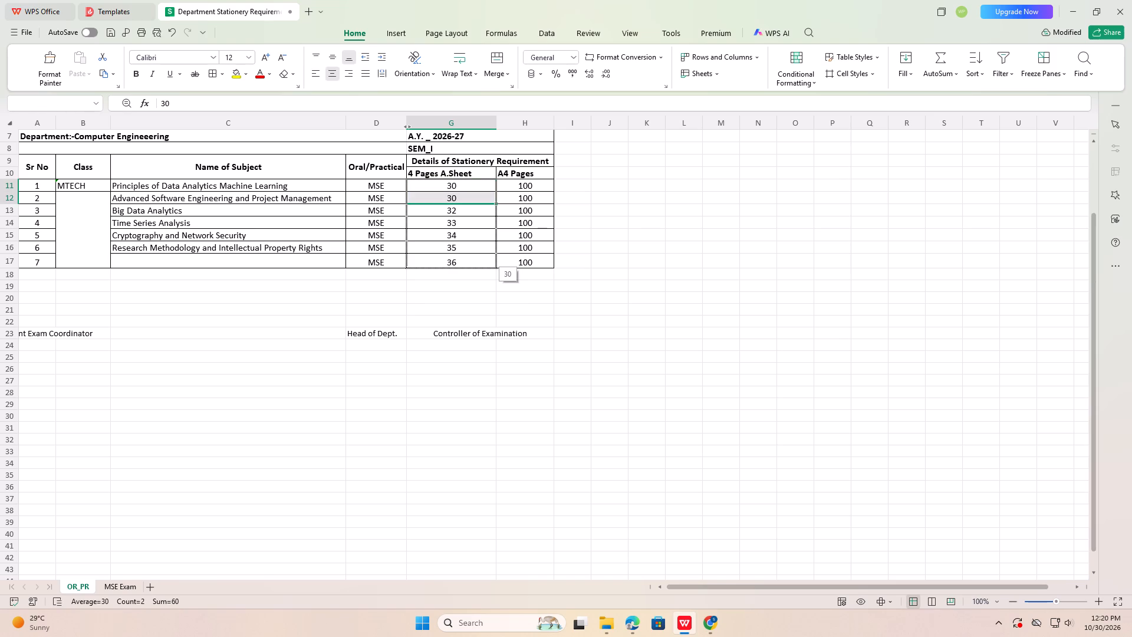
left_click_drag(493, 264, 492, 263)
left_click(568, 267)
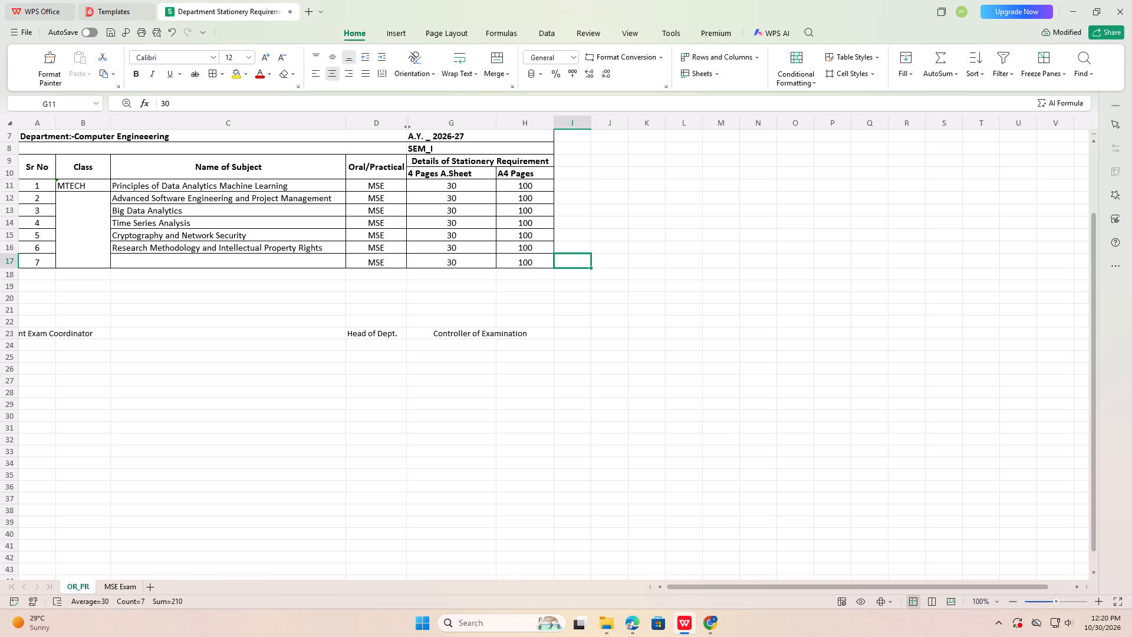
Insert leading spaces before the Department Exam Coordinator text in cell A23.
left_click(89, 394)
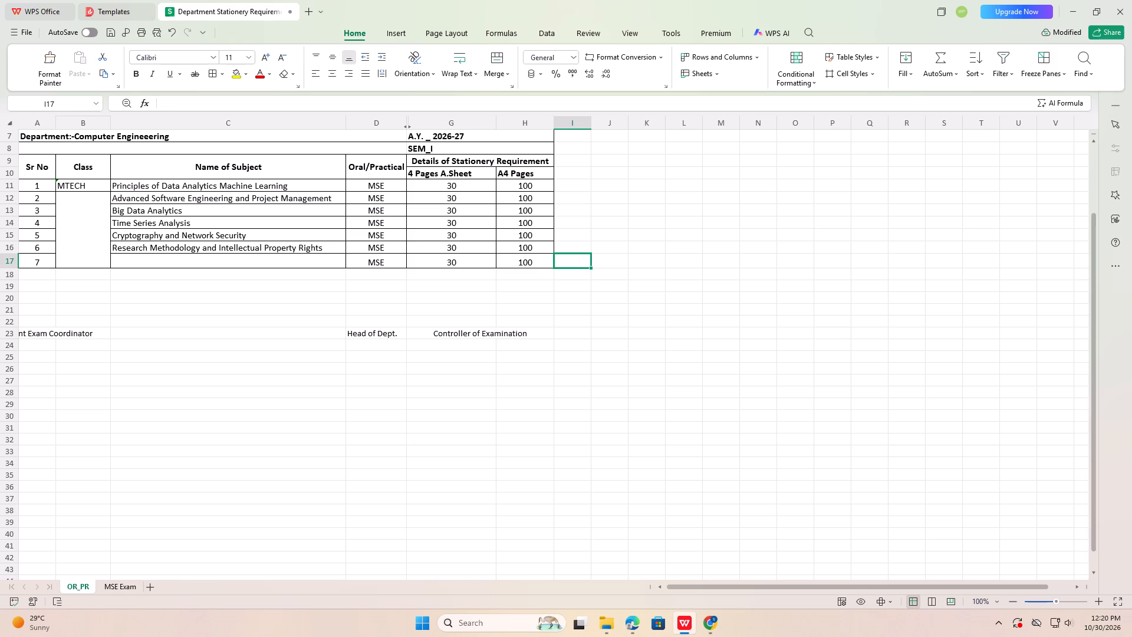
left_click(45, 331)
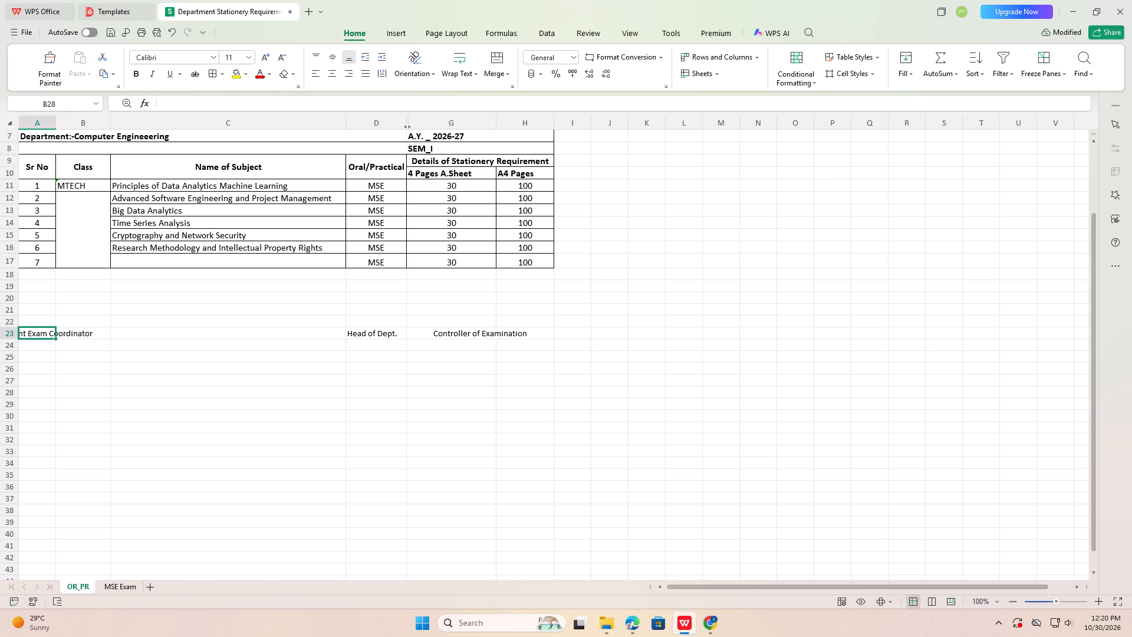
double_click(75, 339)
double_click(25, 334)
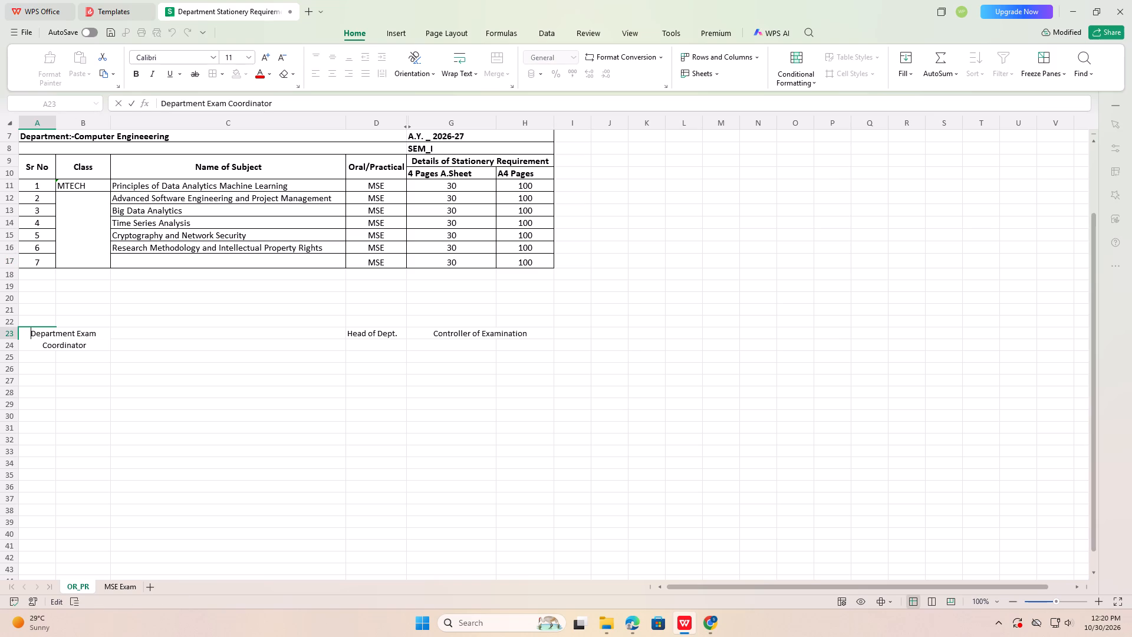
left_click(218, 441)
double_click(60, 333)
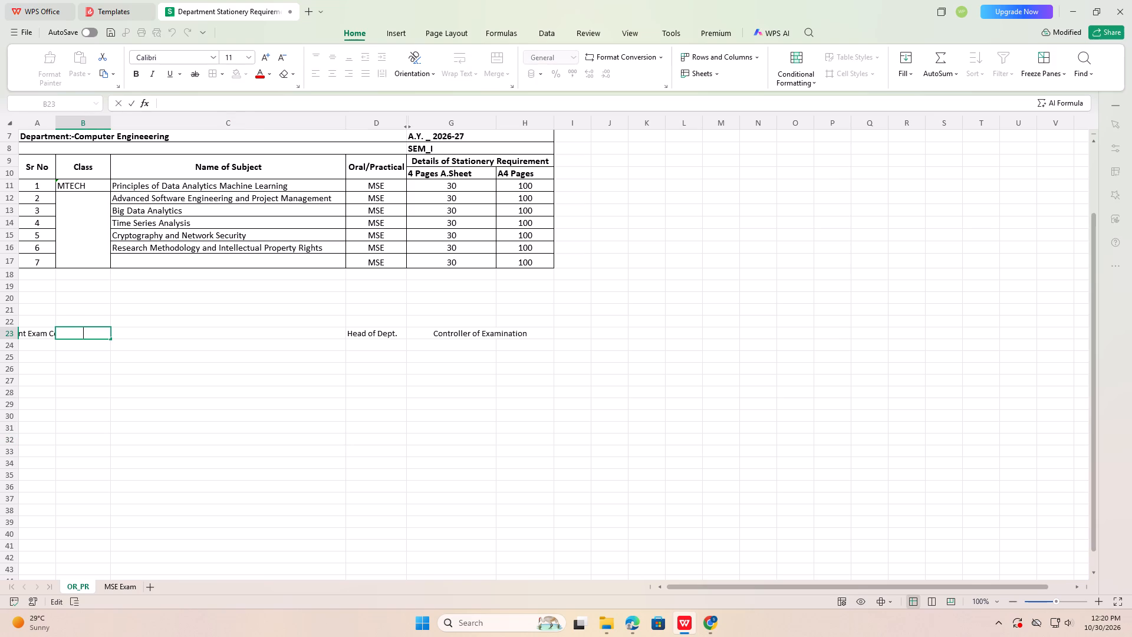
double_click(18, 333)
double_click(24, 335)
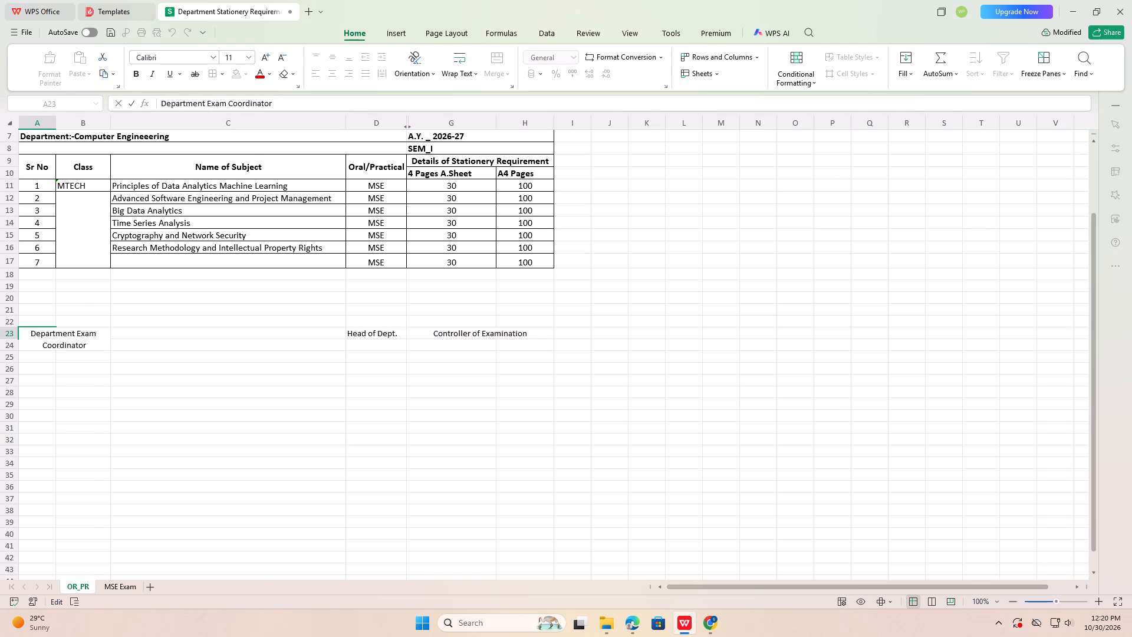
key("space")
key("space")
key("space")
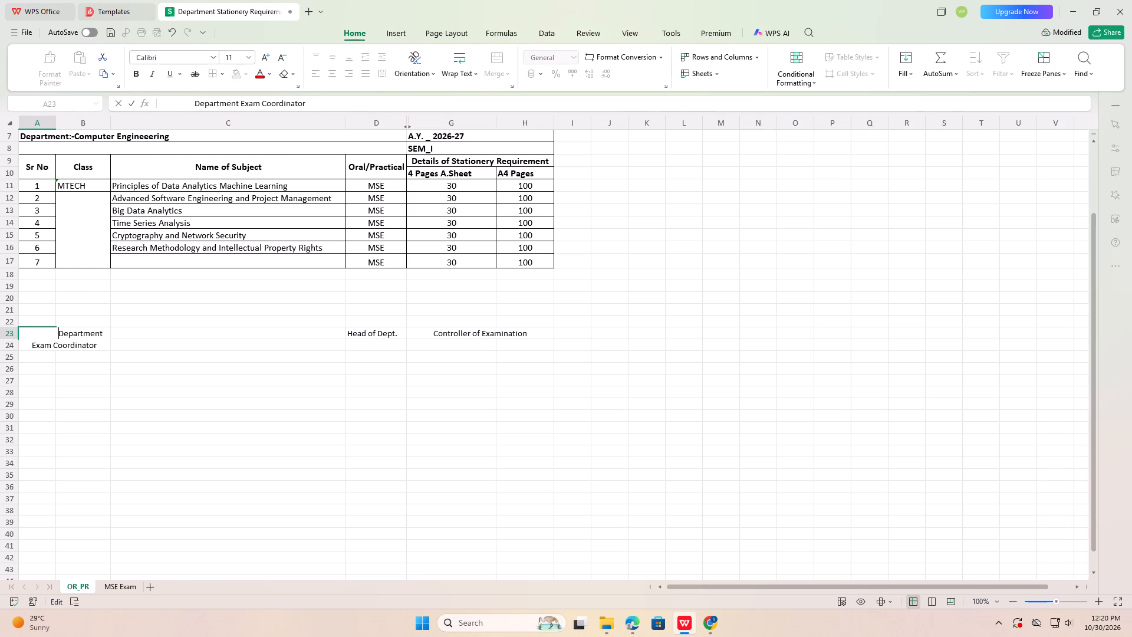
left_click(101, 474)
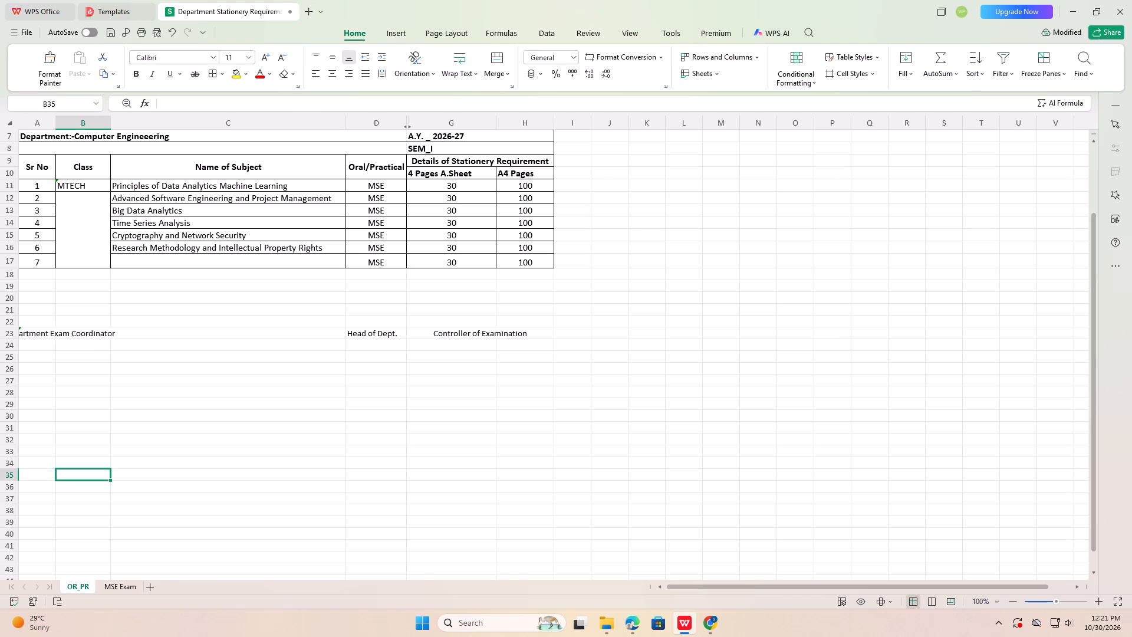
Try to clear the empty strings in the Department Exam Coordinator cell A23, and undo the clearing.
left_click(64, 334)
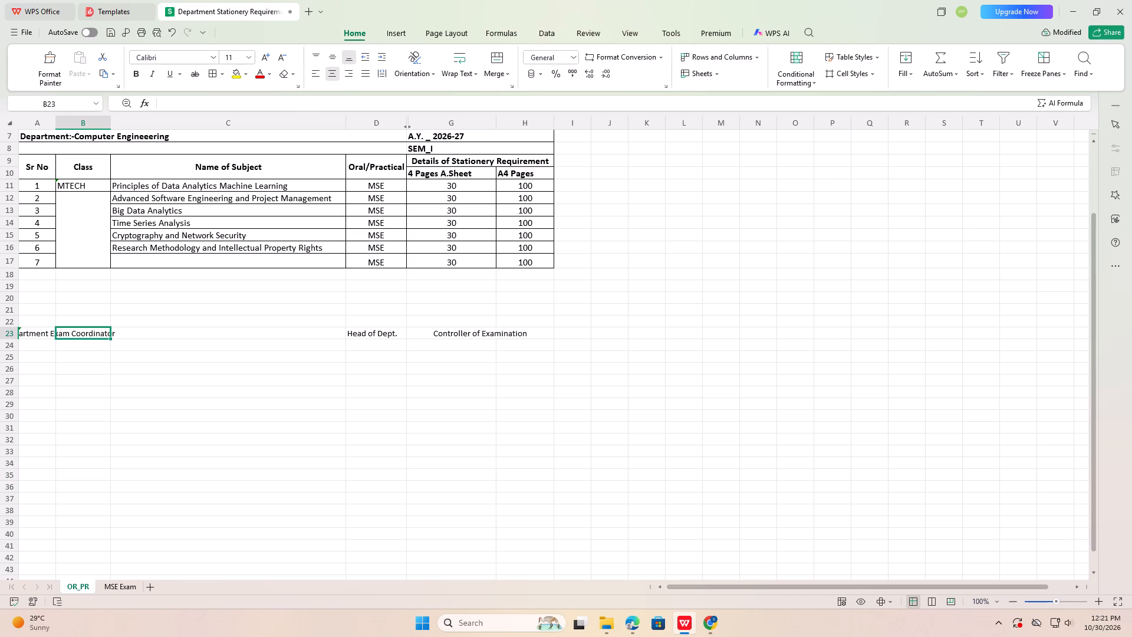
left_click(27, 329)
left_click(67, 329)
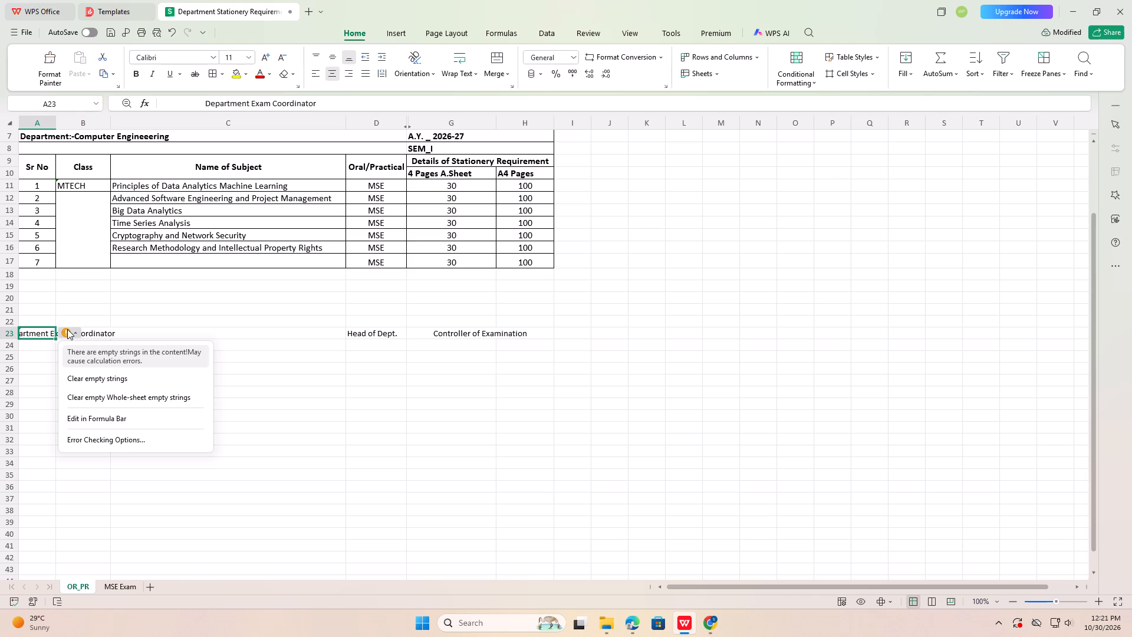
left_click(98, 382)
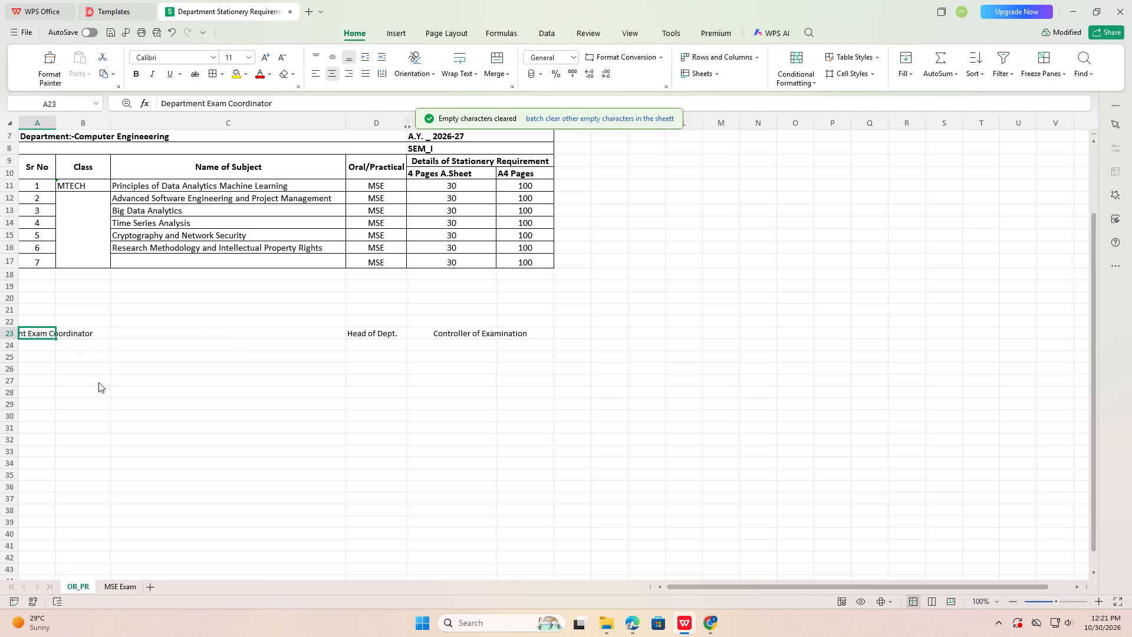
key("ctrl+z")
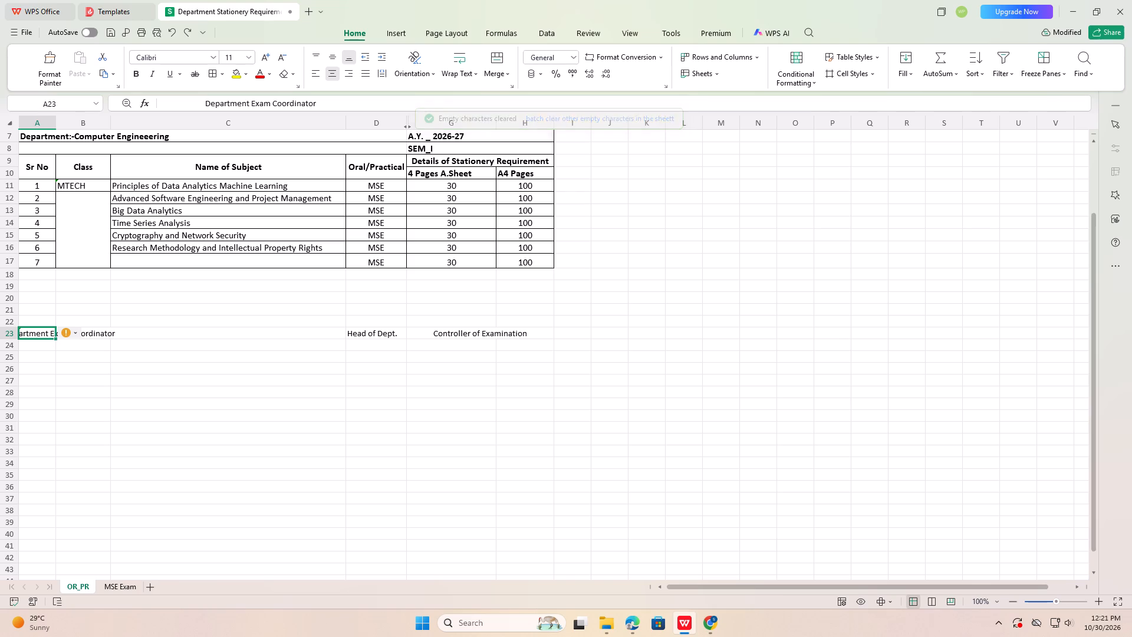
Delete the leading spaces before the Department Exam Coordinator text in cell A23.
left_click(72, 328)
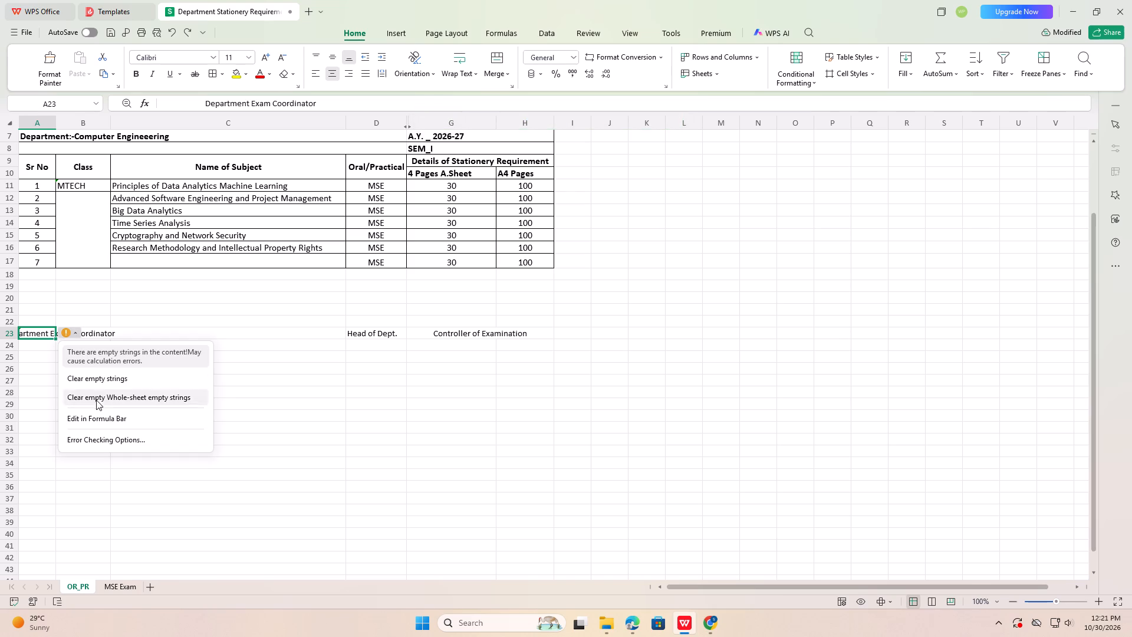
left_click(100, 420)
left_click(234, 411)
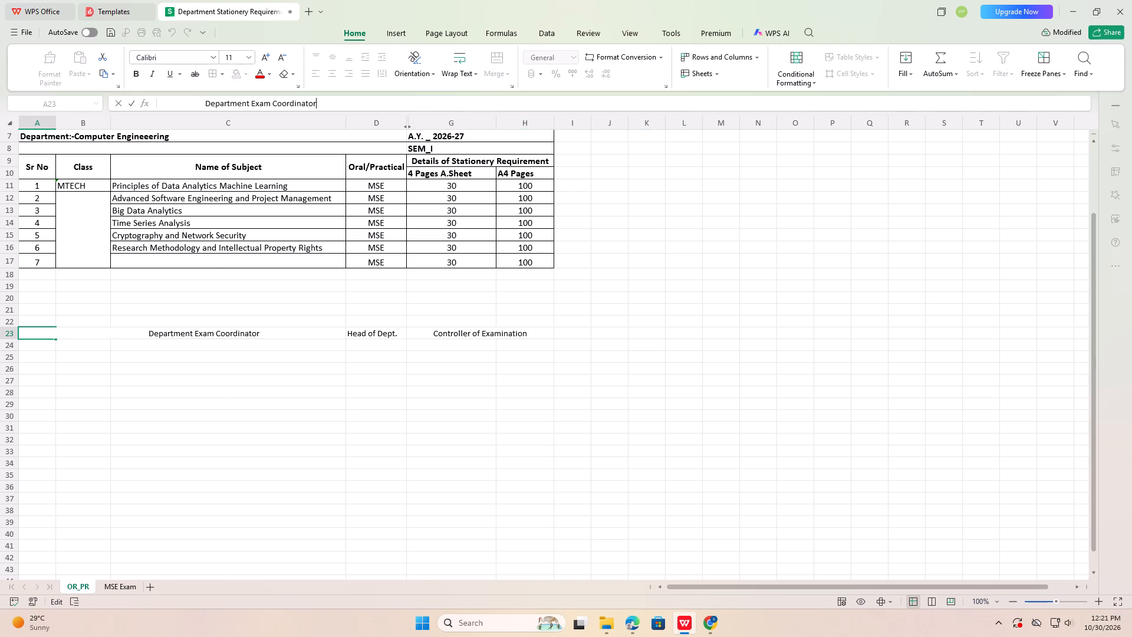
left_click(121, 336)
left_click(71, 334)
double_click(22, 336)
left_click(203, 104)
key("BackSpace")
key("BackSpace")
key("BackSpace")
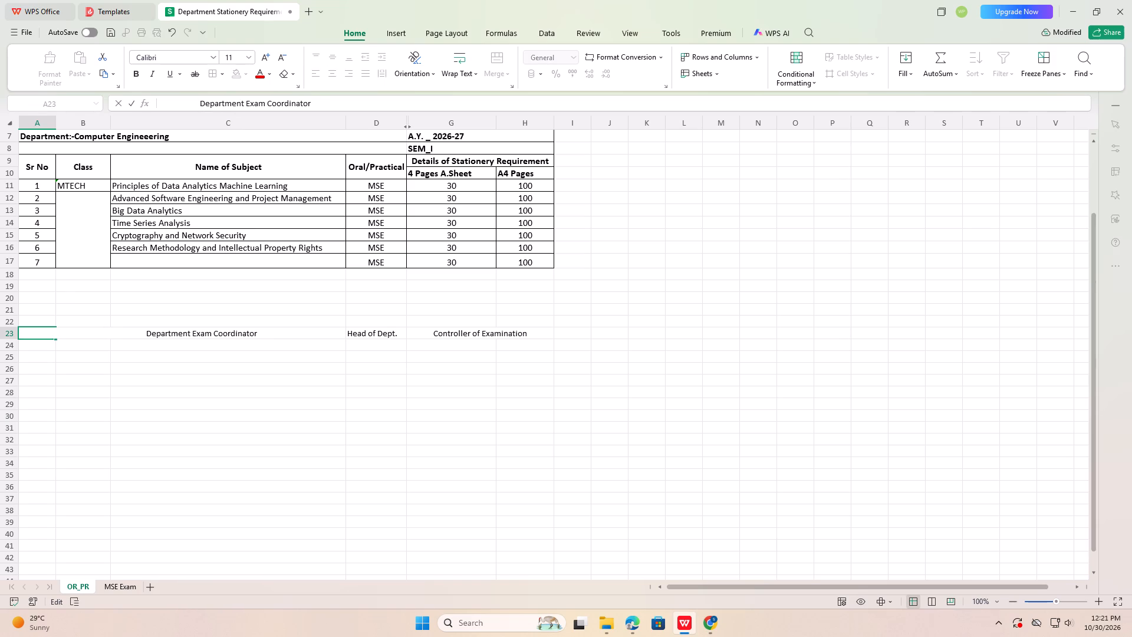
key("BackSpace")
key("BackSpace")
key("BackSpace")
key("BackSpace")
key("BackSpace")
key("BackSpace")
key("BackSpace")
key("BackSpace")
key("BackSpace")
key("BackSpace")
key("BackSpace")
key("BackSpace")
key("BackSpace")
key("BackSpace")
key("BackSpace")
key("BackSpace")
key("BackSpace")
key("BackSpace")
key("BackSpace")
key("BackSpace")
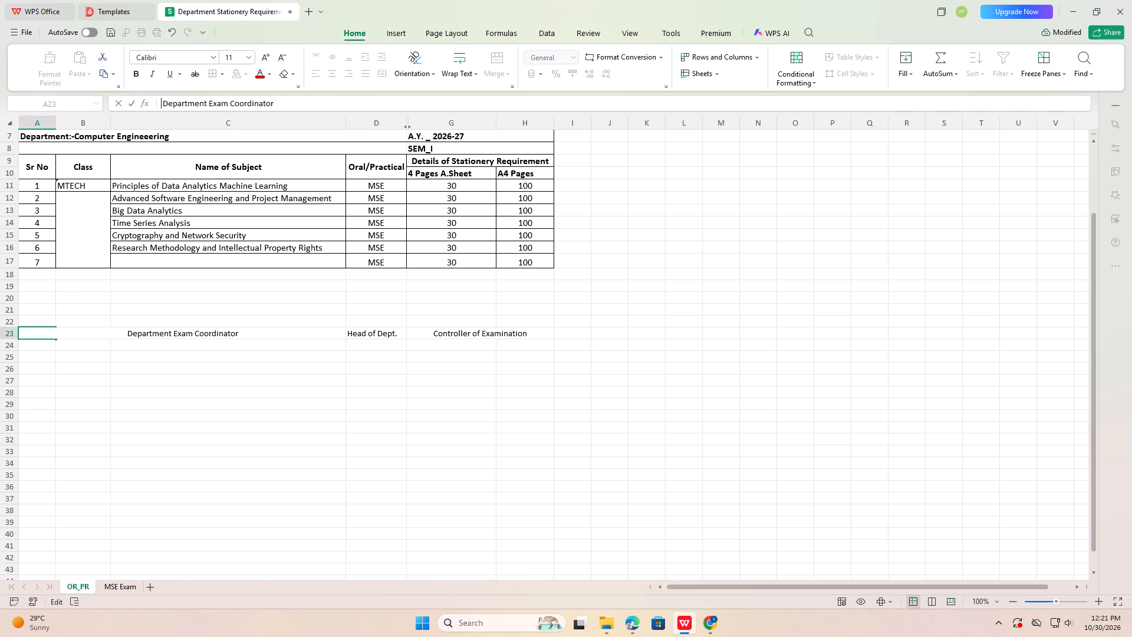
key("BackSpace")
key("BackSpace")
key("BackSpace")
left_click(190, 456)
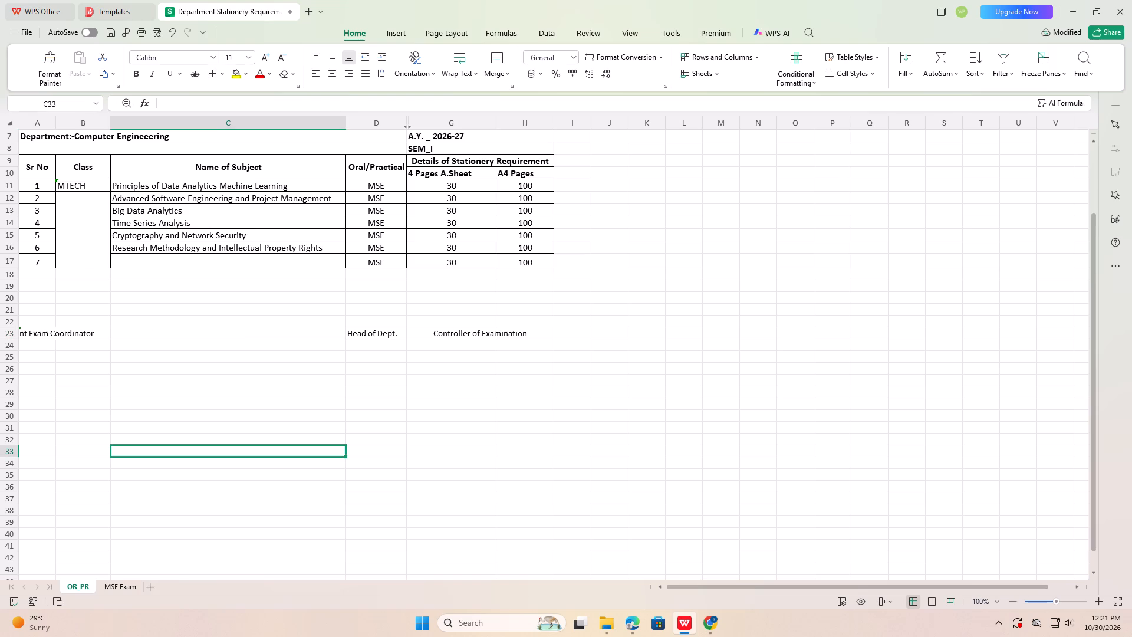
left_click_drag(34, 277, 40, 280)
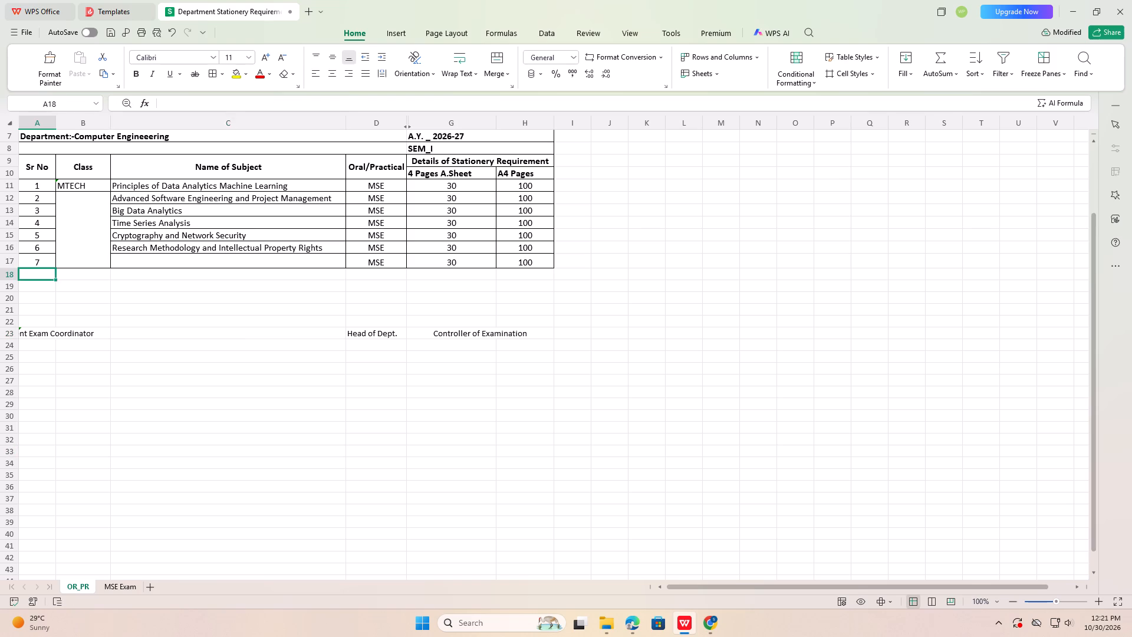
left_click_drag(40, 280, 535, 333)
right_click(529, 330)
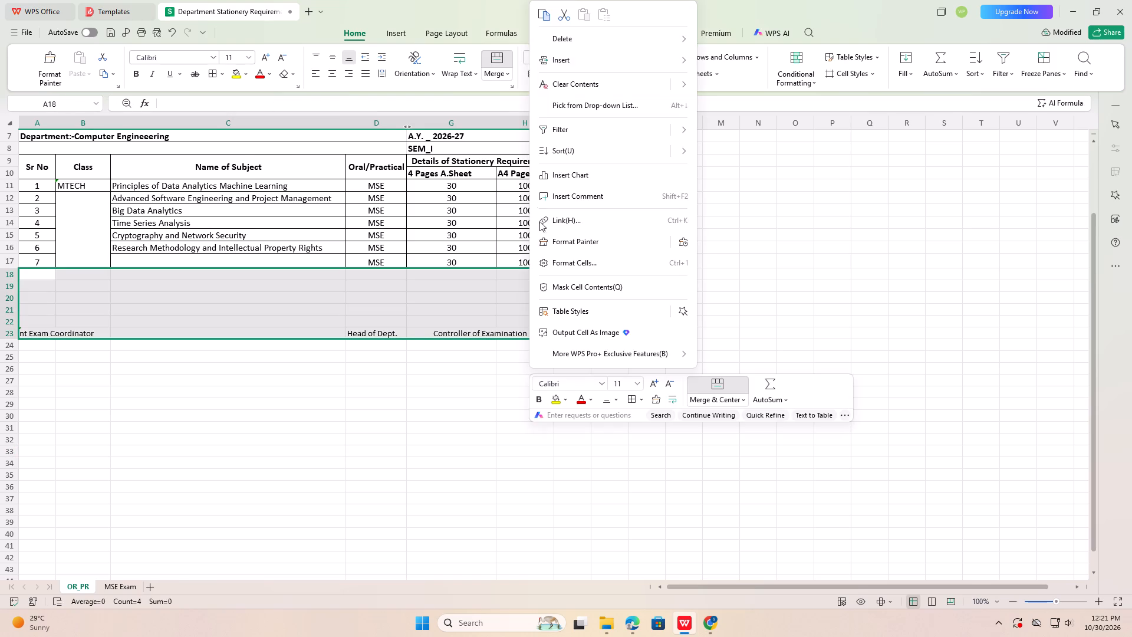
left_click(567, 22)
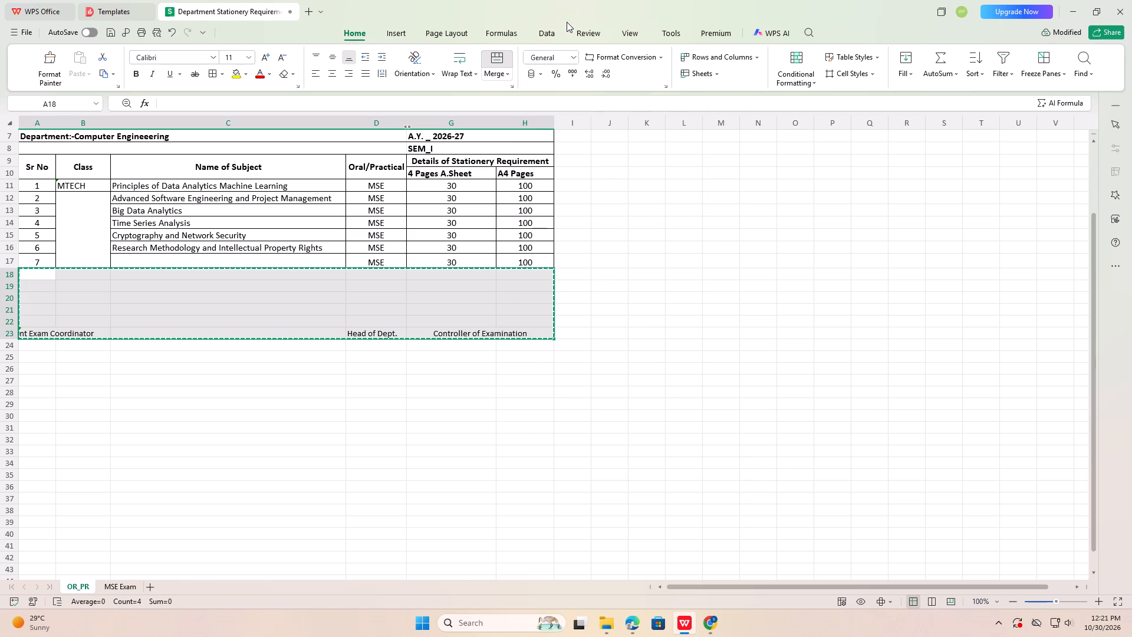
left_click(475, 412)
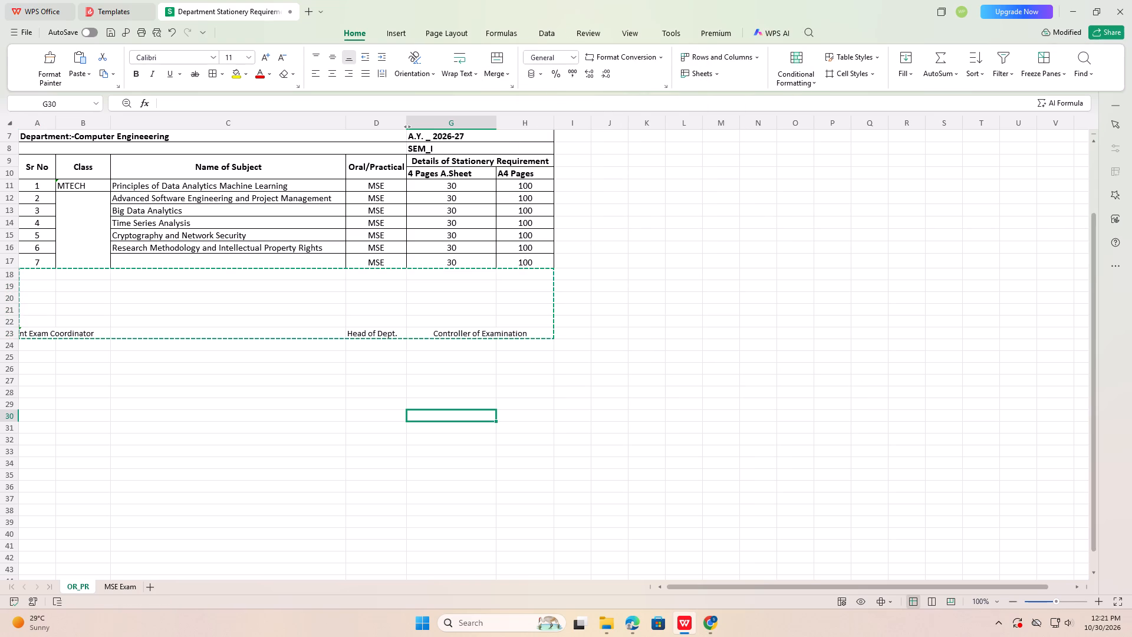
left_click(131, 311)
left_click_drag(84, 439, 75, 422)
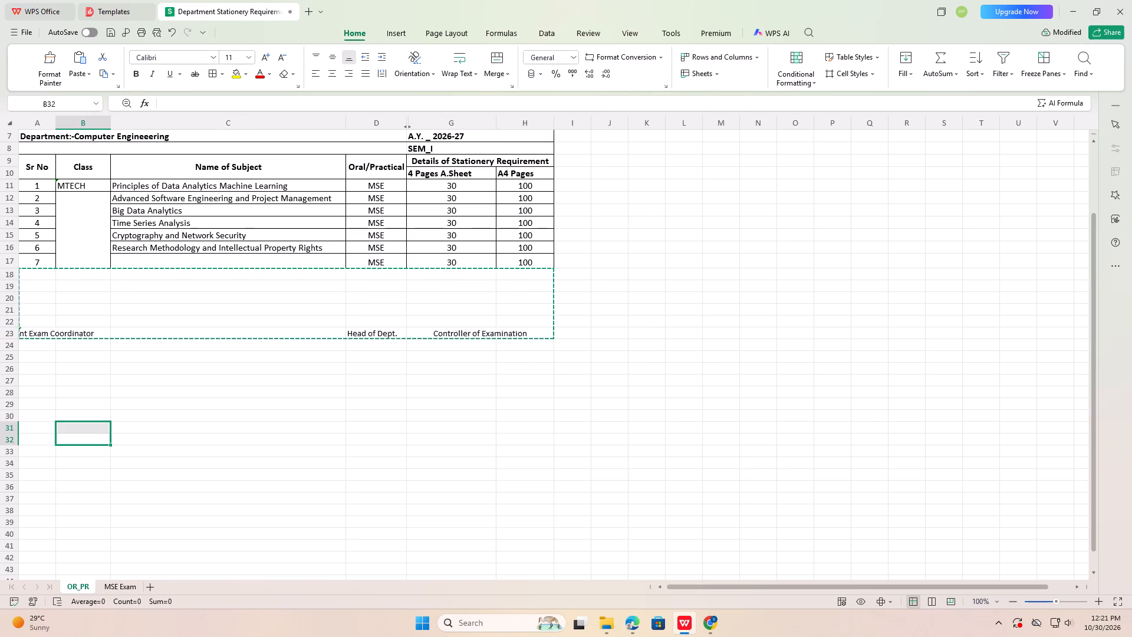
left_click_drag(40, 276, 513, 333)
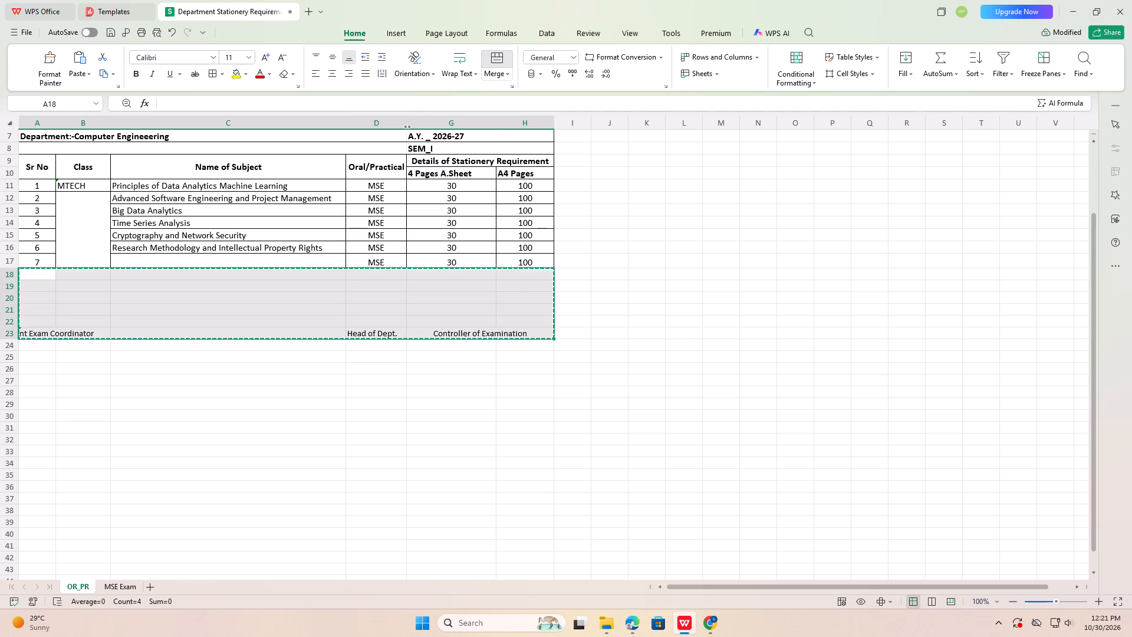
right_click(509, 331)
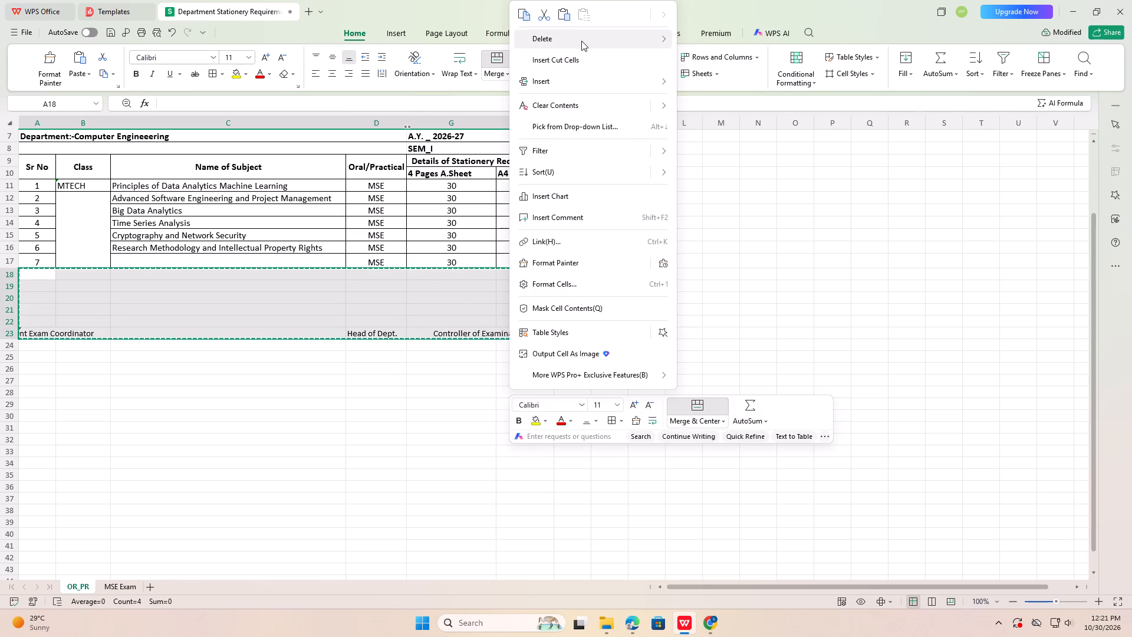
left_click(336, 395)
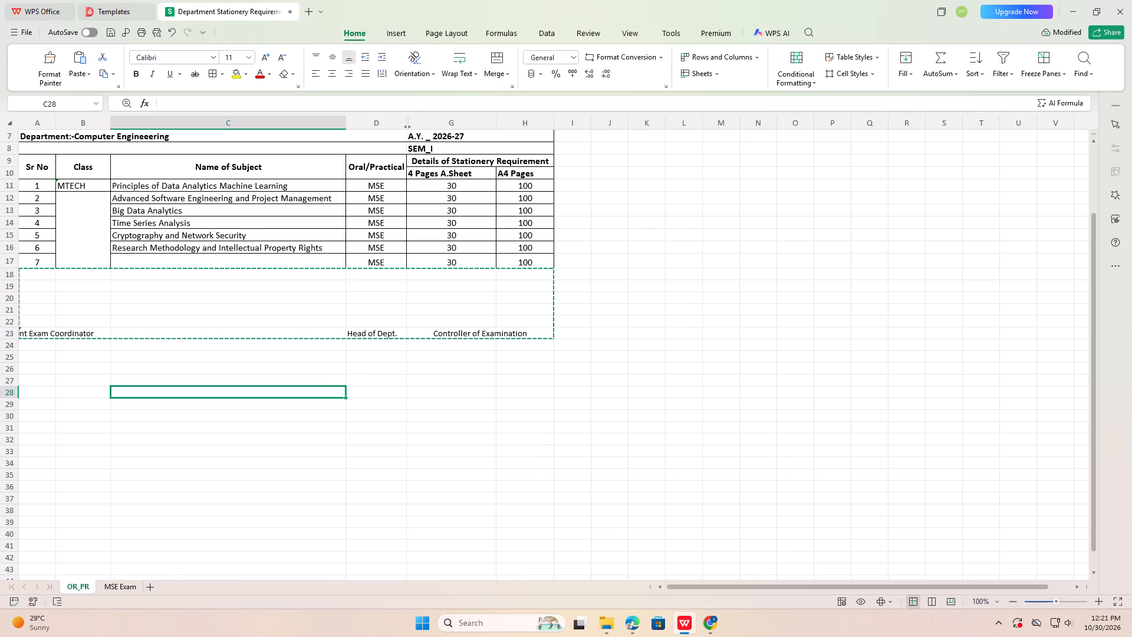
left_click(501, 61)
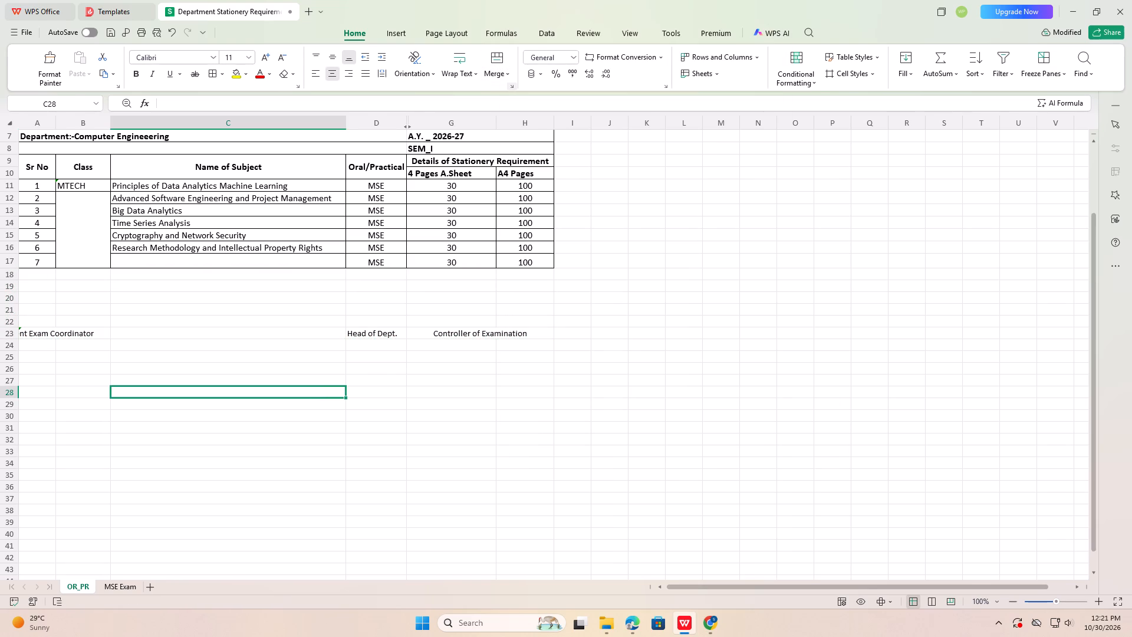
Unmerge the cells in the signature block range A18:H23 below the stationery table.
left_click_drag(25, 274, 547, 333)
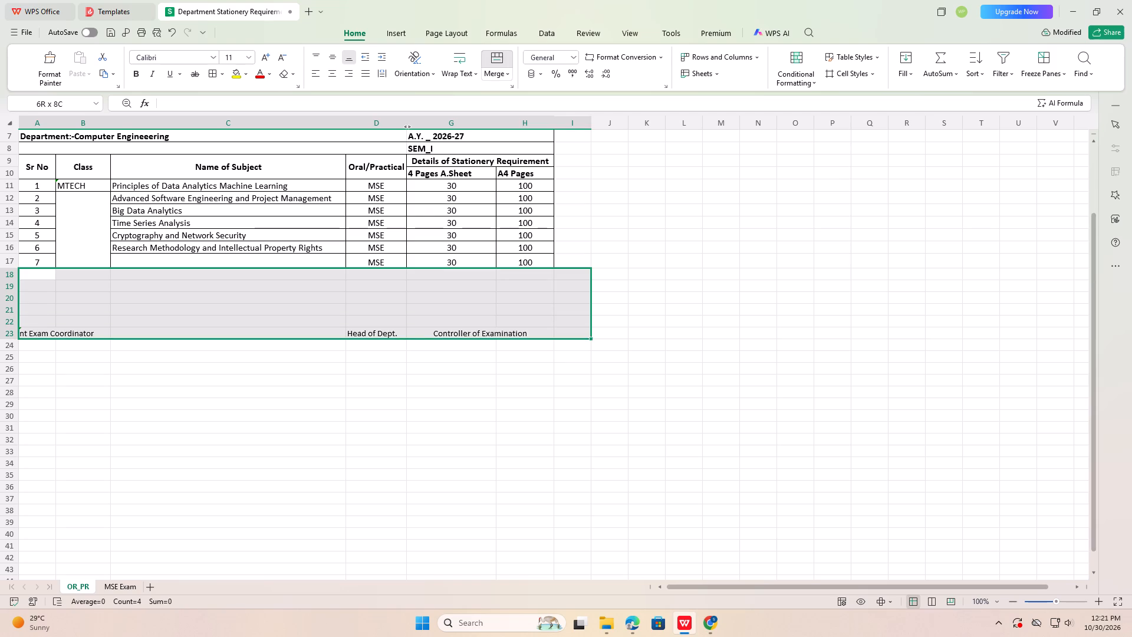
left_click_drag(547, 333, 512, 336)
left_click(494, 62)
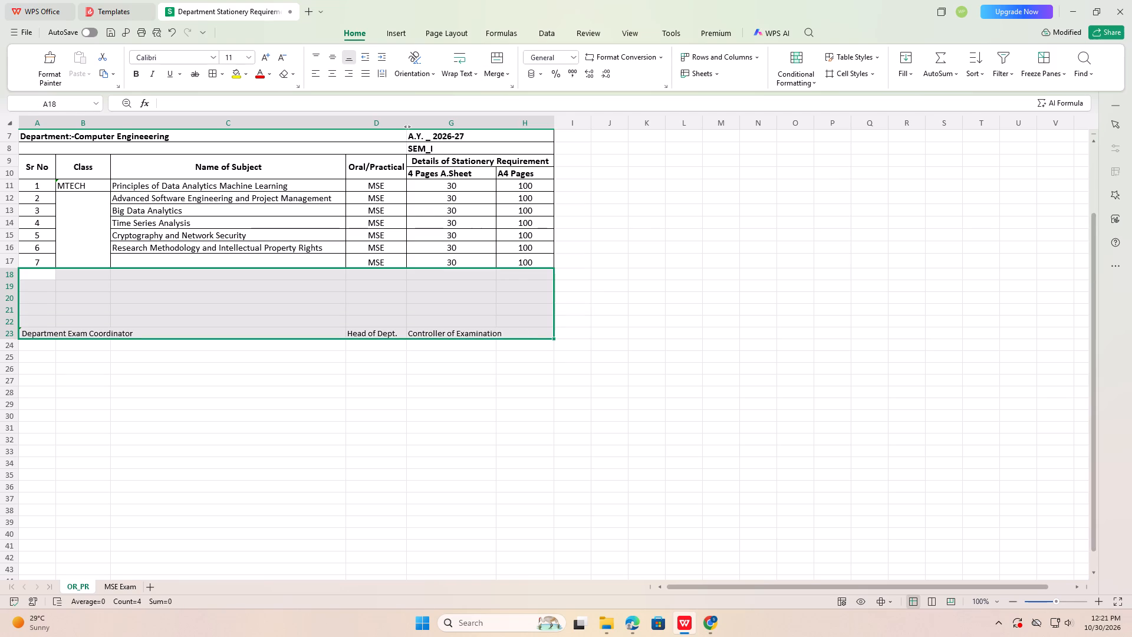
left_click(499, 407)
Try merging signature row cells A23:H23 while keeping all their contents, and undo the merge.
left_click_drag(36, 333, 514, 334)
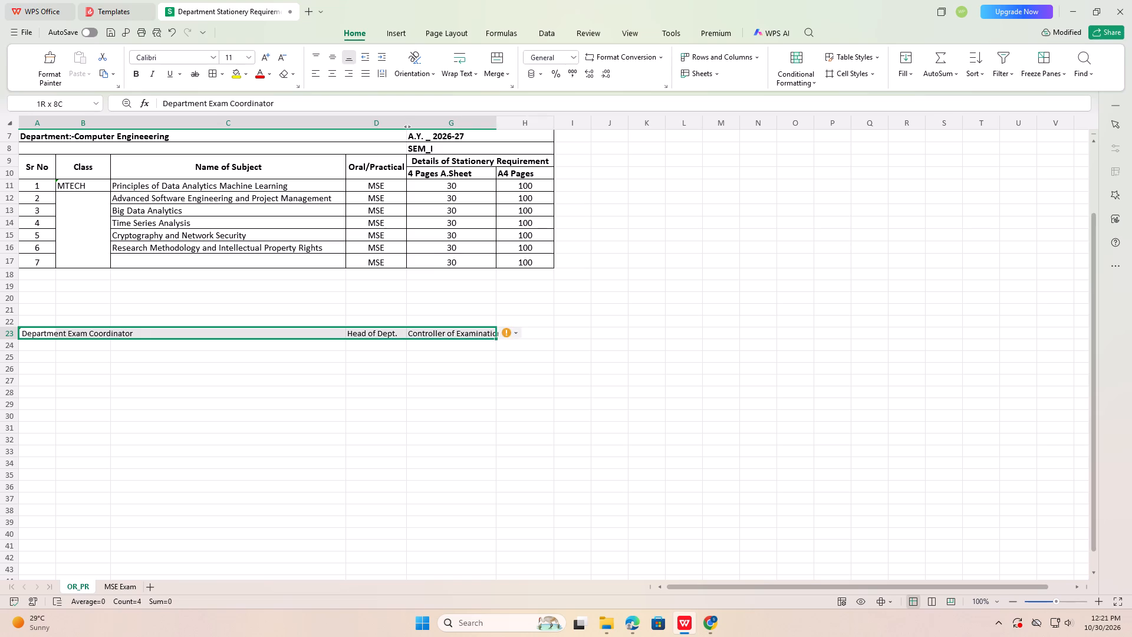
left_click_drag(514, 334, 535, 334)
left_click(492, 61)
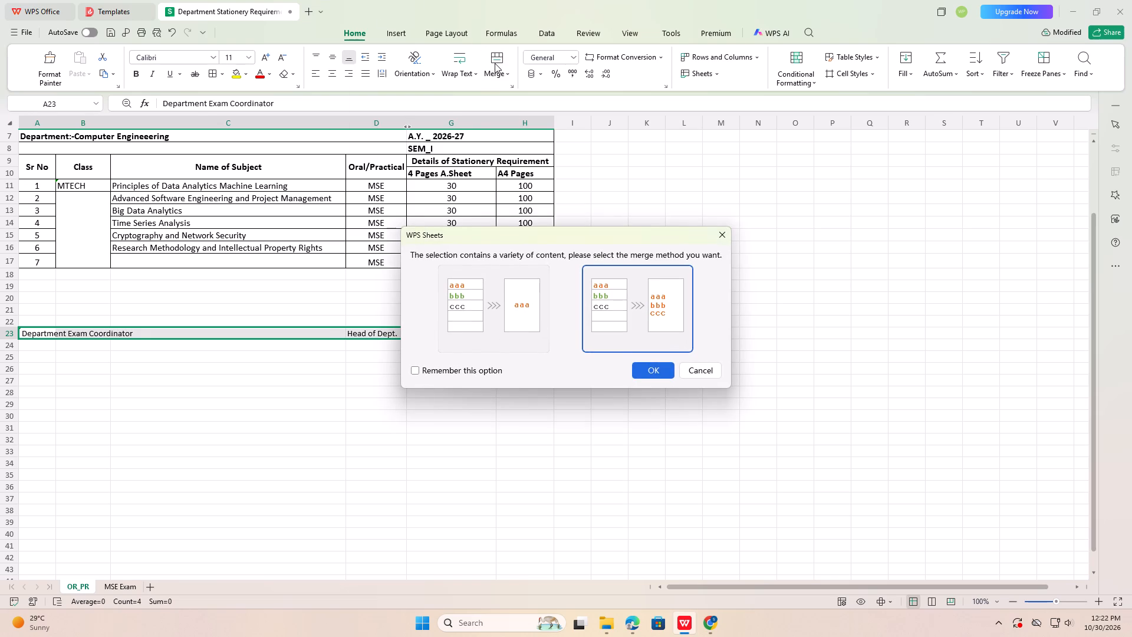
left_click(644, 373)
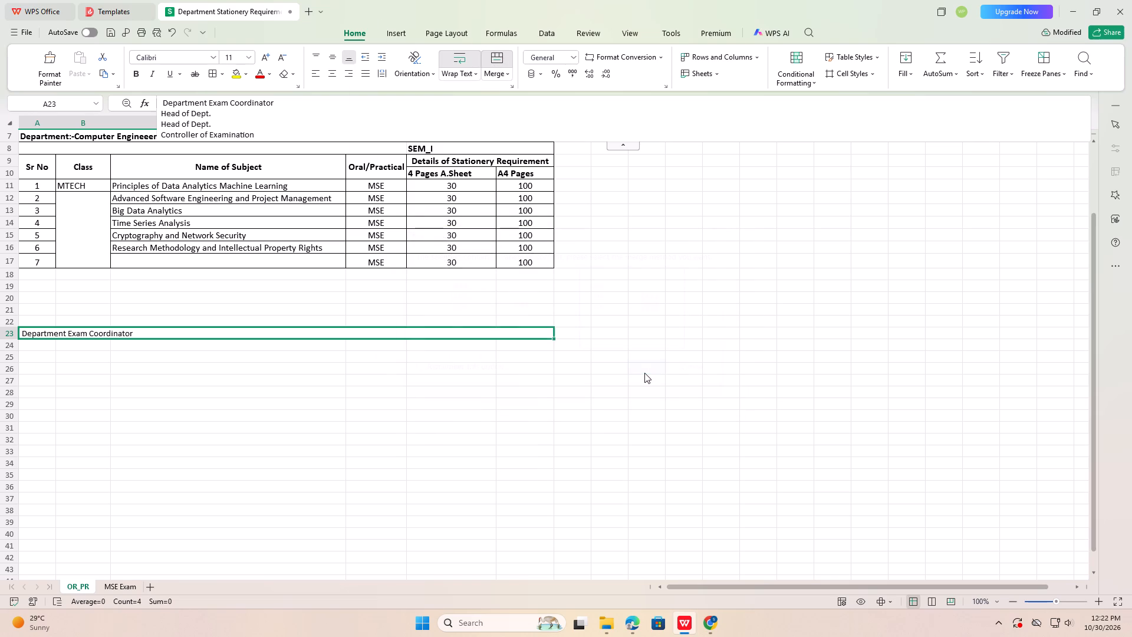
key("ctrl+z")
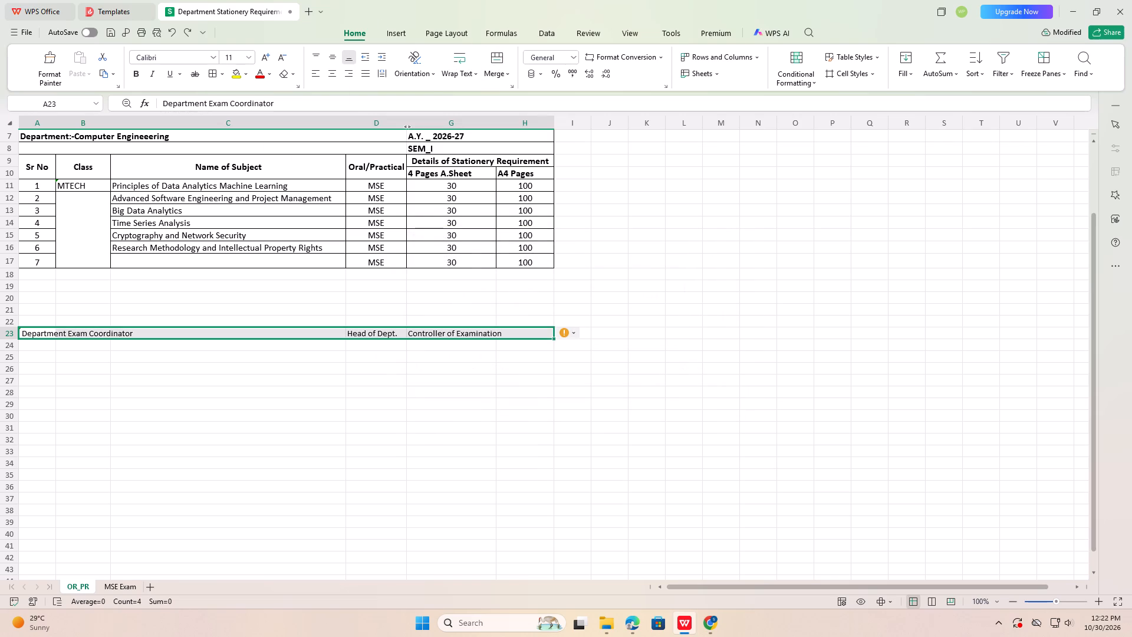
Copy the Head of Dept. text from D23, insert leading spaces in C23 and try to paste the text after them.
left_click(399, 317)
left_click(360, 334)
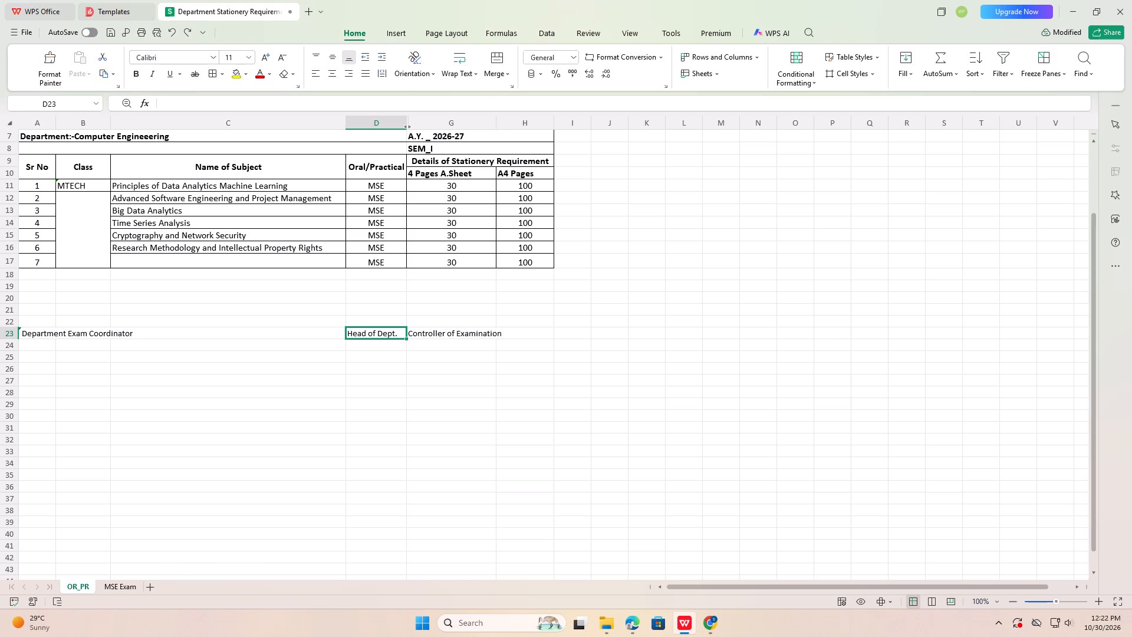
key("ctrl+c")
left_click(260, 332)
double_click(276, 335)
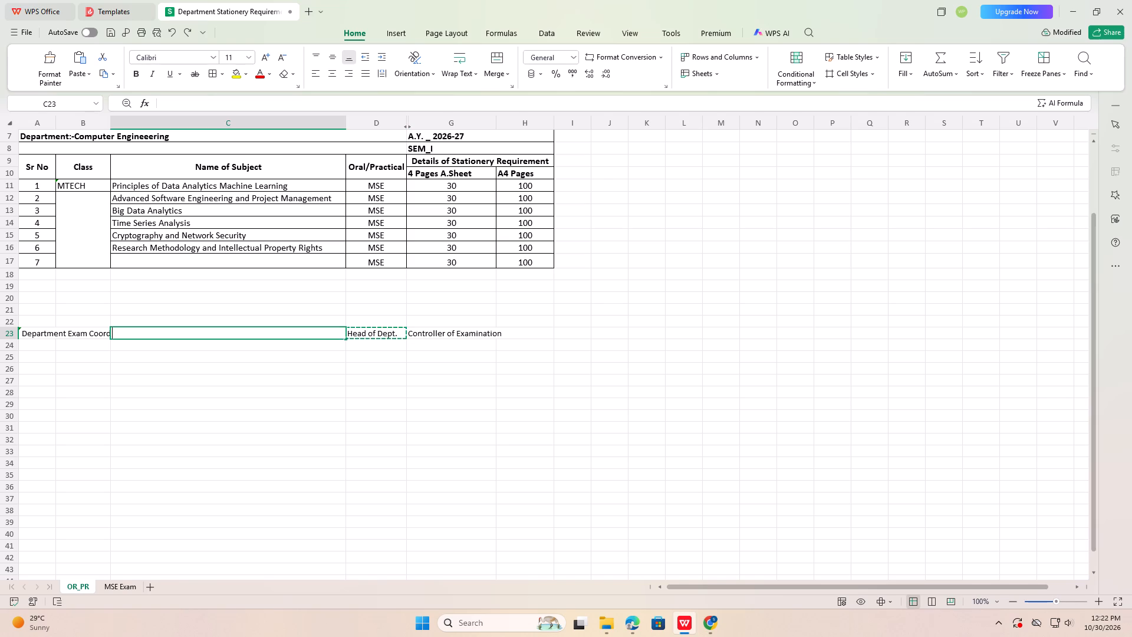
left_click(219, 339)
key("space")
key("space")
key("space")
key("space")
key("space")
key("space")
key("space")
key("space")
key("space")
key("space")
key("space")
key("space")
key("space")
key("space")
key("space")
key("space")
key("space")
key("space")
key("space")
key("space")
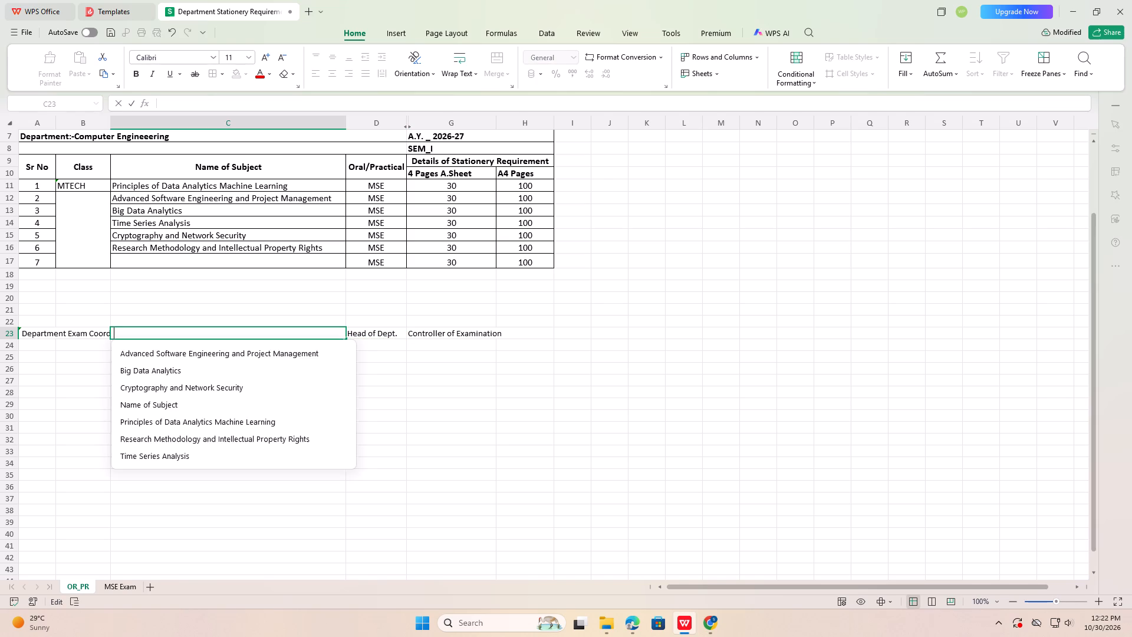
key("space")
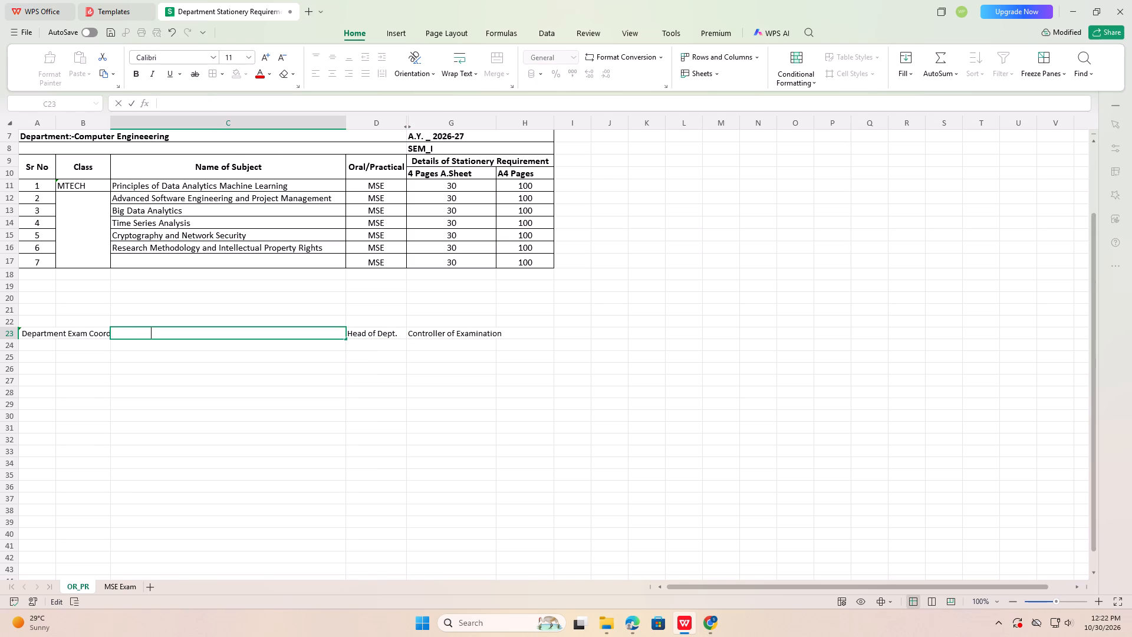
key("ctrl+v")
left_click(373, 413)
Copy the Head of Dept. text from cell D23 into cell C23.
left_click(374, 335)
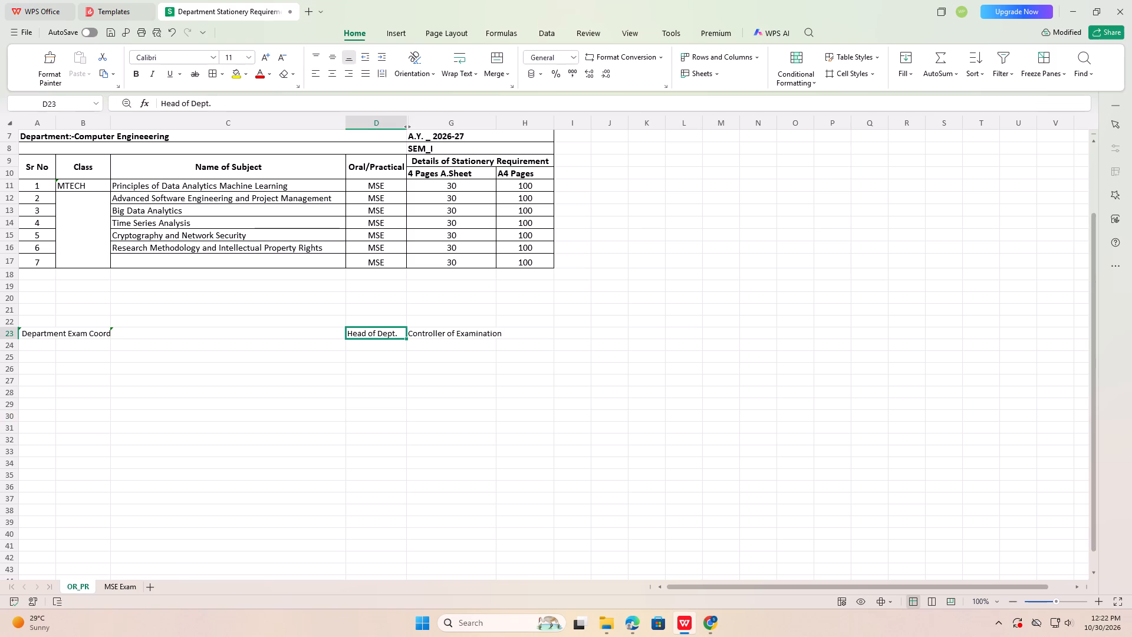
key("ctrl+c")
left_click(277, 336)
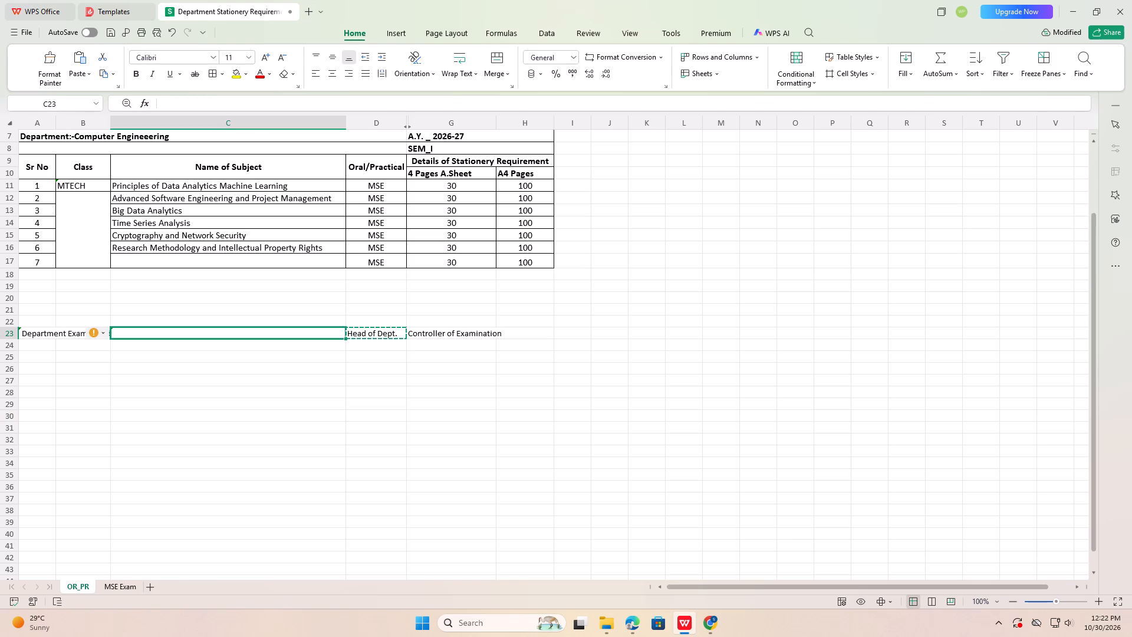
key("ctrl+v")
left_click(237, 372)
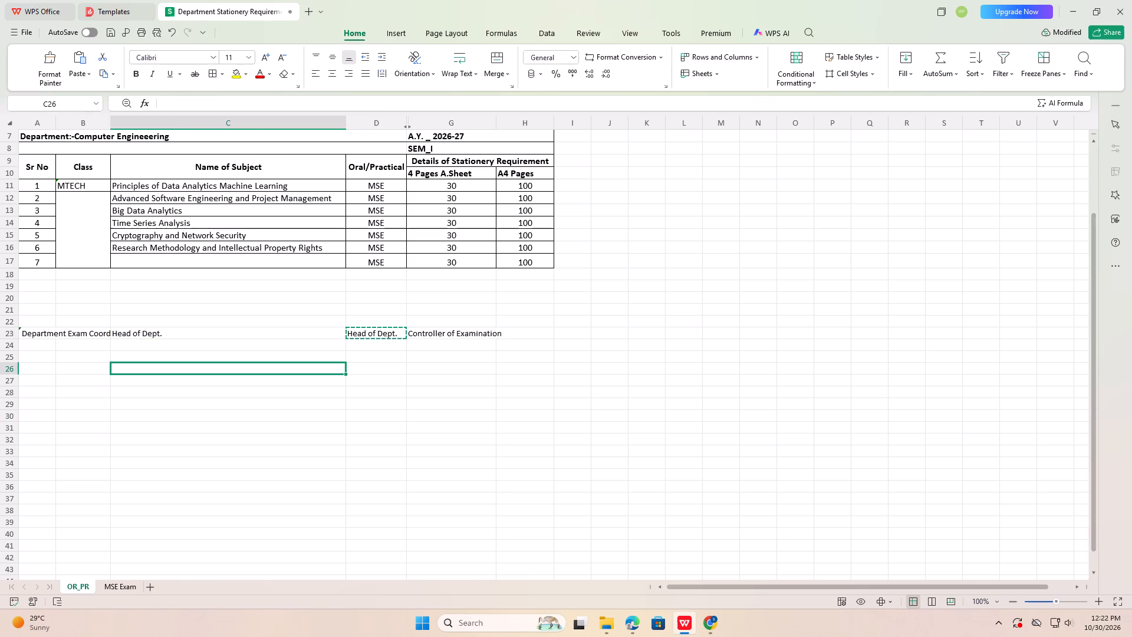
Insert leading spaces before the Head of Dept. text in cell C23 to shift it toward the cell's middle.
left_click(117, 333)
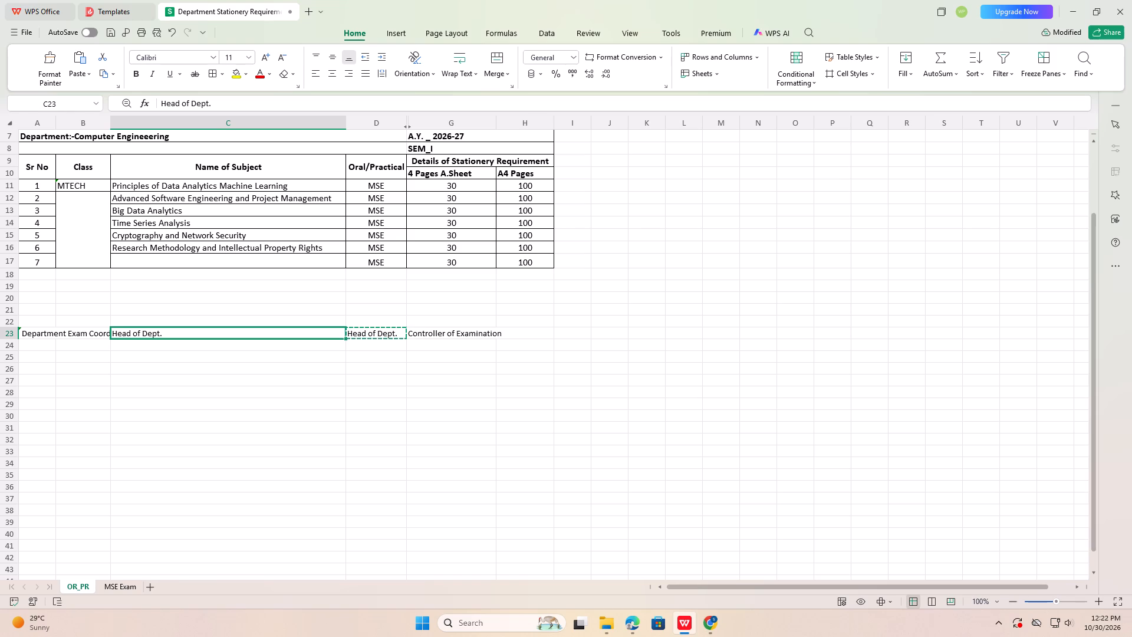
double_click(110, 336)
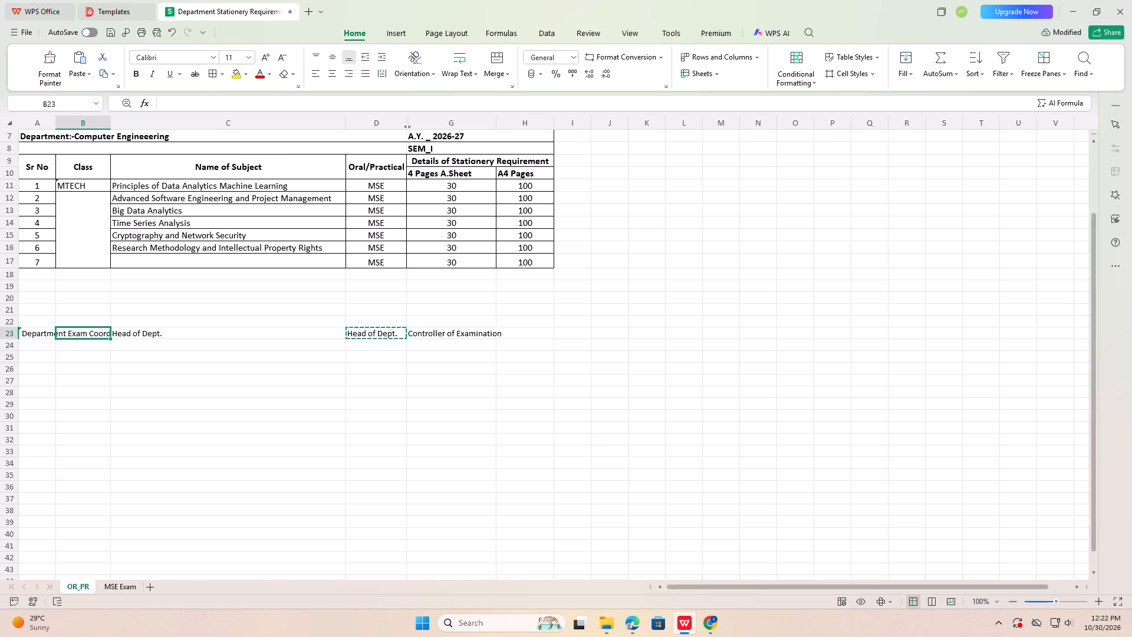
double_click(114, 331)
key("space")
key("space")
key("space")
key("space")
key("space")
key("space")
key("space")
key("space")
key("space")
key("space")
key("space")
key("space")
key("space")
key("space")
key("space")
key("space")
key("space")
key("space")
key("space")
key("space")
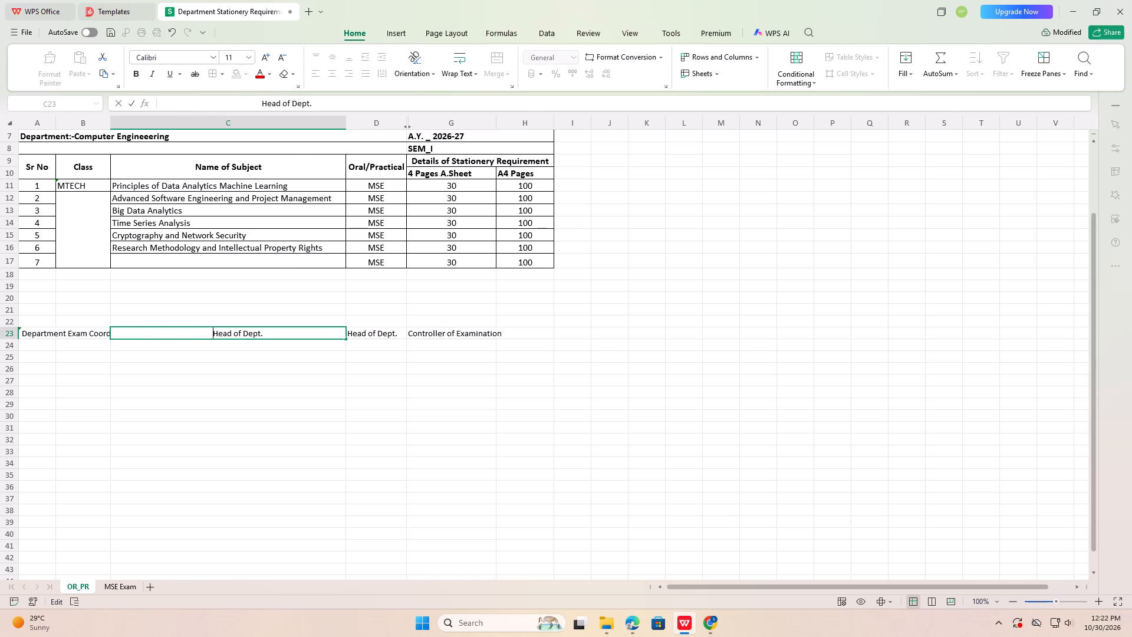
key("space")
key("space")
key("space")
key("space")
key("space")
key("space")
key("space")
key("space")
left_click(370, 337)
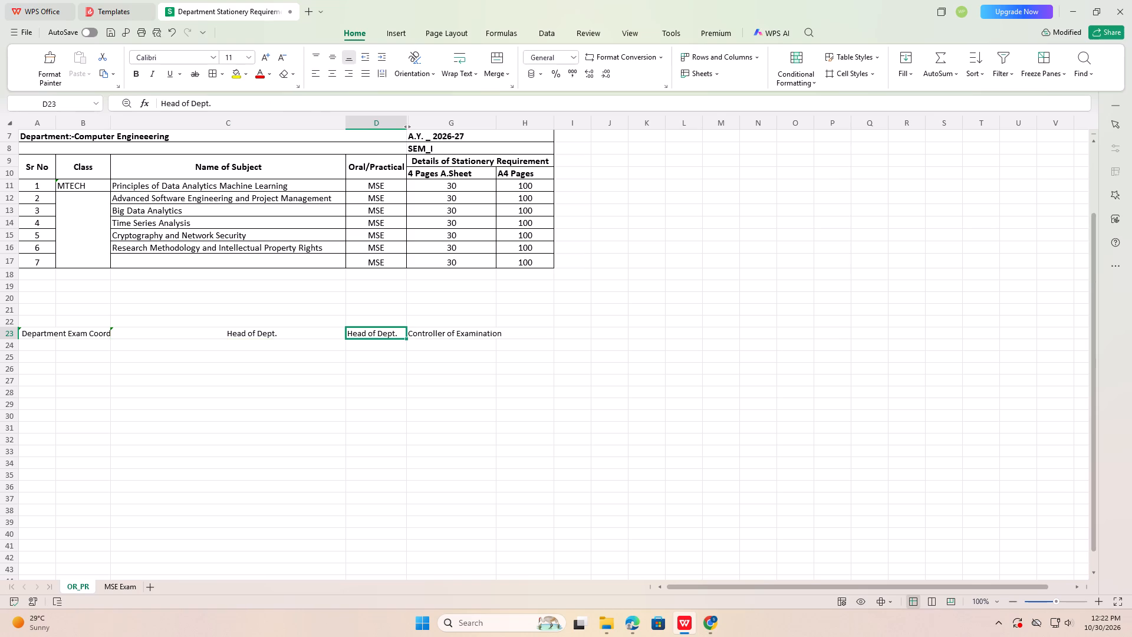
Clear the Head of Dept. text from cell D23.
key("BackSpace")
left_click(590, 366)
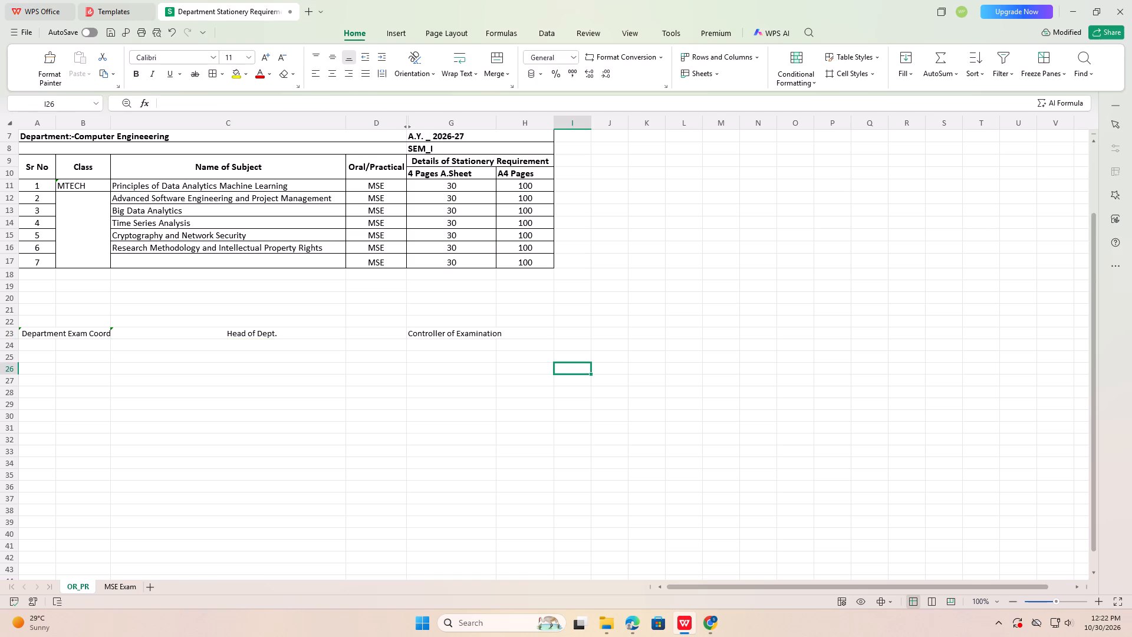
Merge signature row cells A23:C23 with Merge Across.
left_click(112, 337)
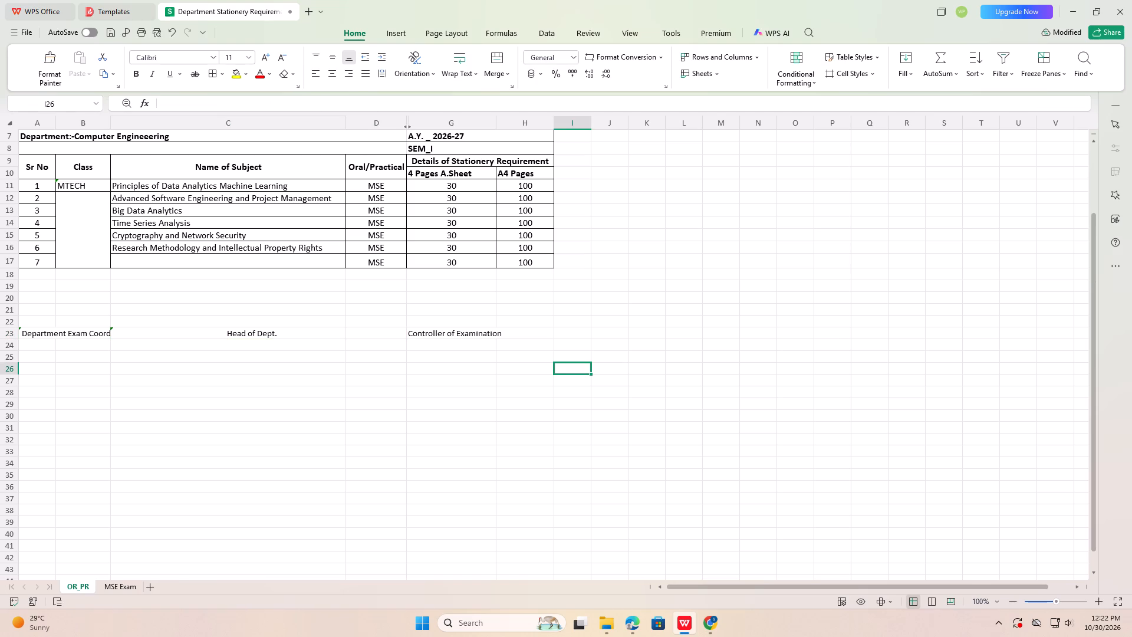
double_click(110, 328)
double_click(88, 336)
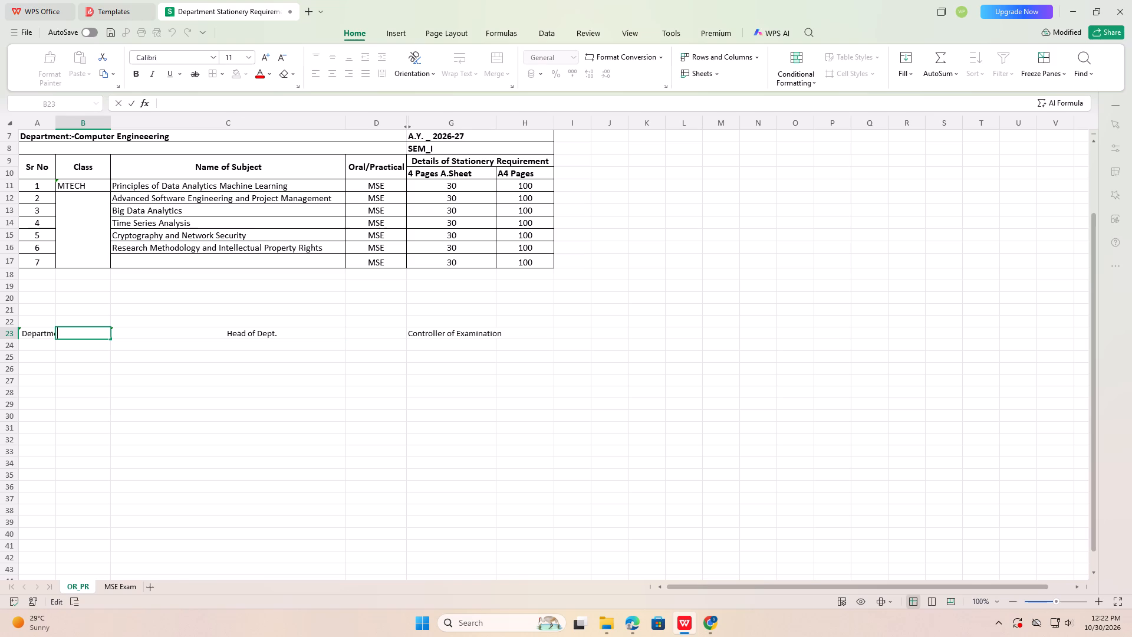
left_click_drag(25, 334, 129, 334)
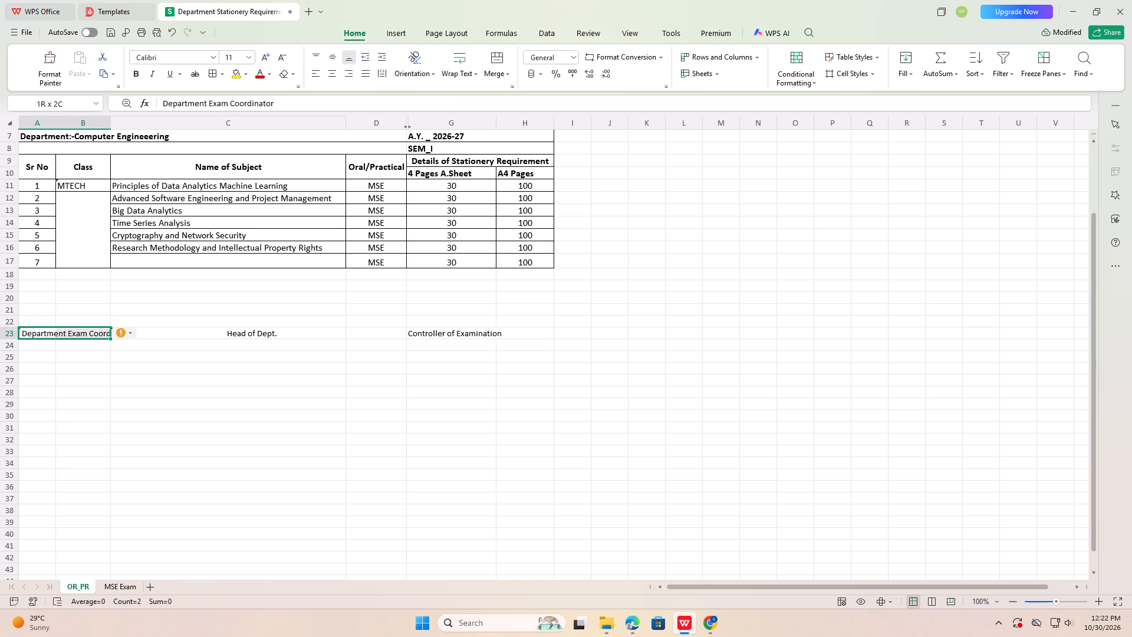
left_click_drag(129, 334, 116, 327)
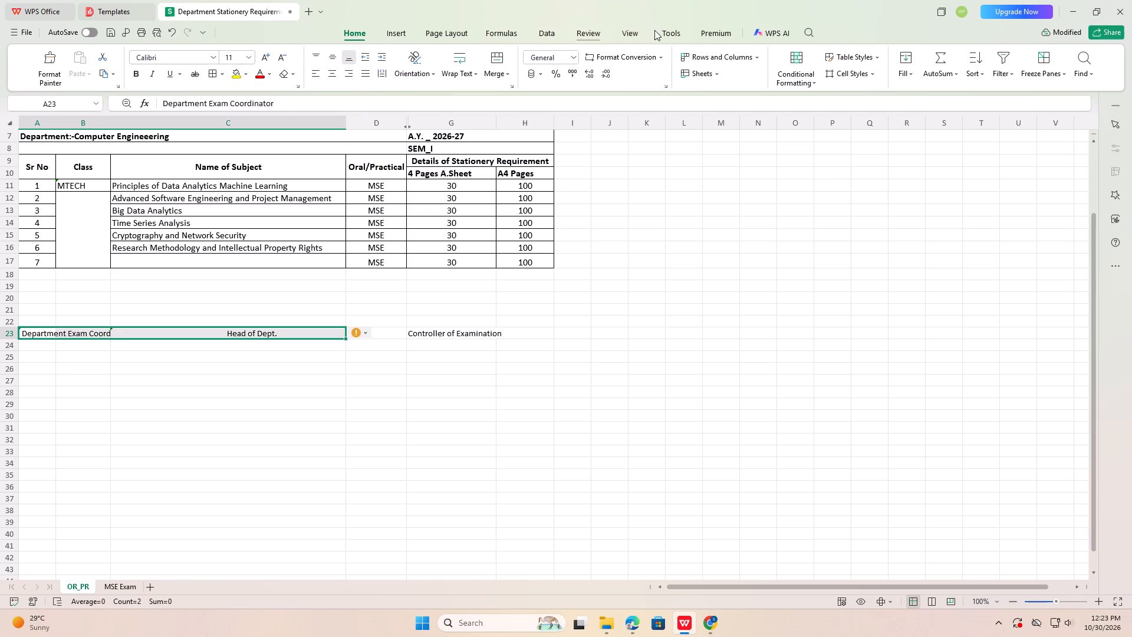
left_click(493, 71)
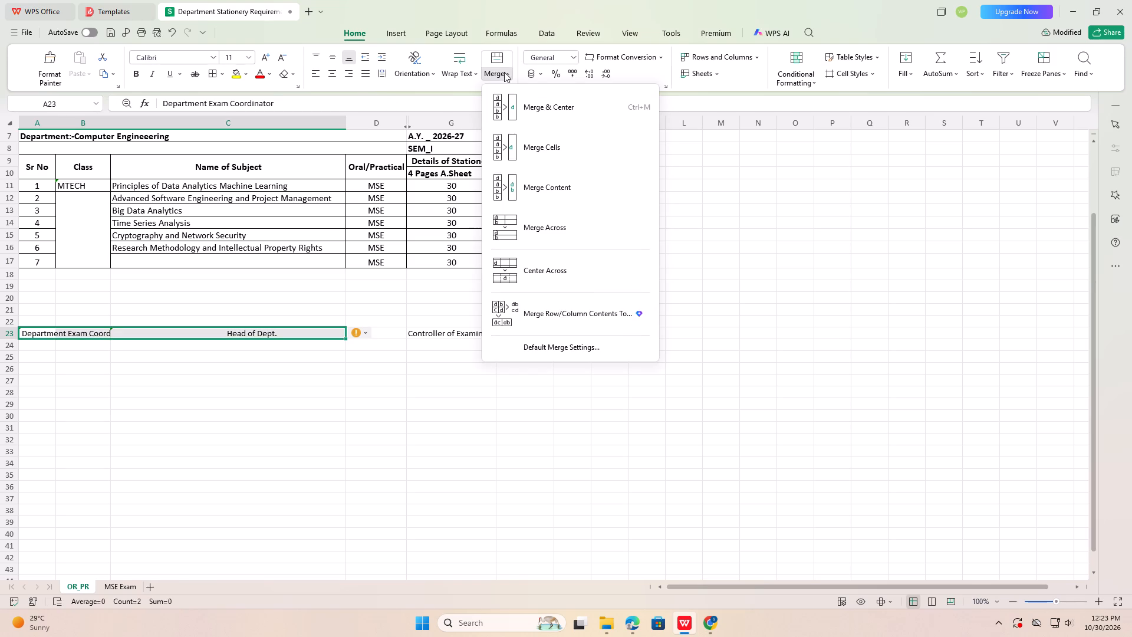
left_click(512, 232)
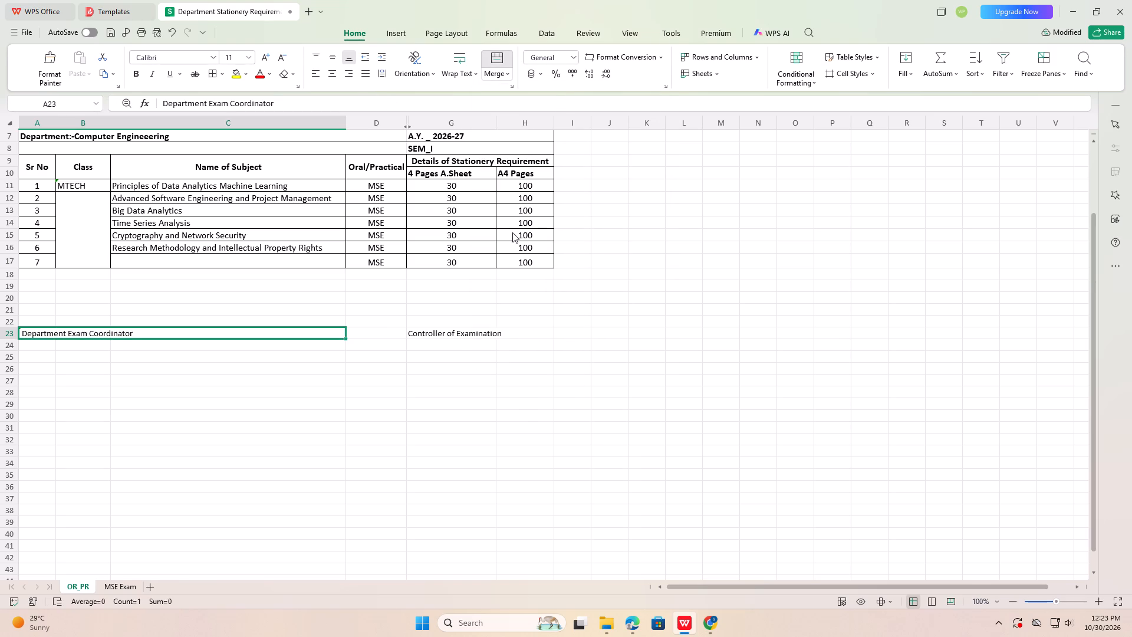
left_click(470, 383)
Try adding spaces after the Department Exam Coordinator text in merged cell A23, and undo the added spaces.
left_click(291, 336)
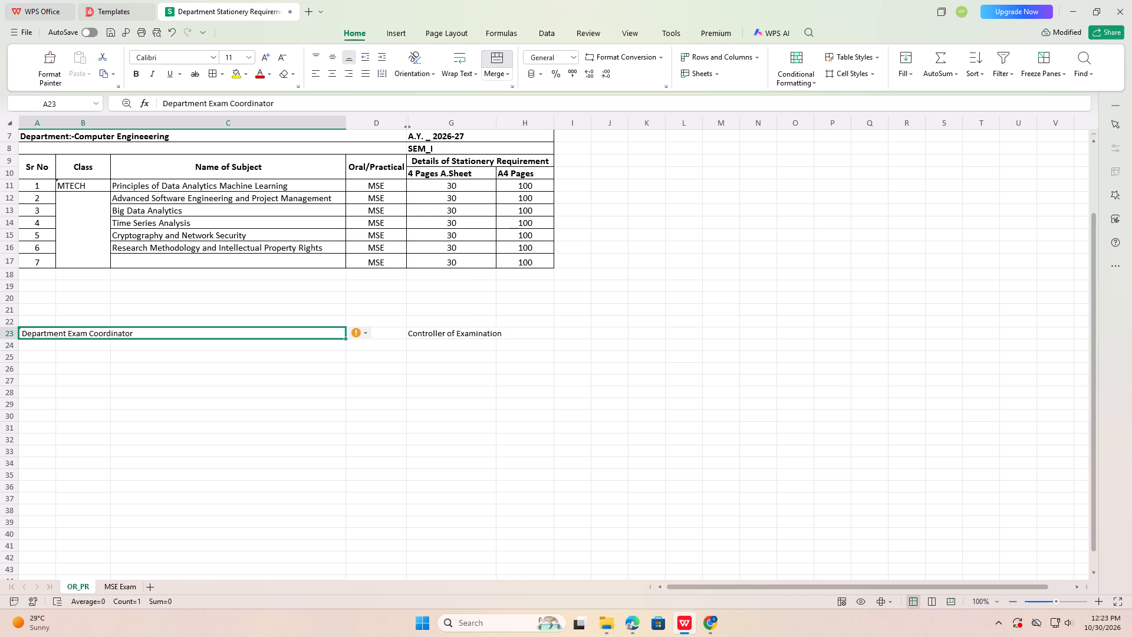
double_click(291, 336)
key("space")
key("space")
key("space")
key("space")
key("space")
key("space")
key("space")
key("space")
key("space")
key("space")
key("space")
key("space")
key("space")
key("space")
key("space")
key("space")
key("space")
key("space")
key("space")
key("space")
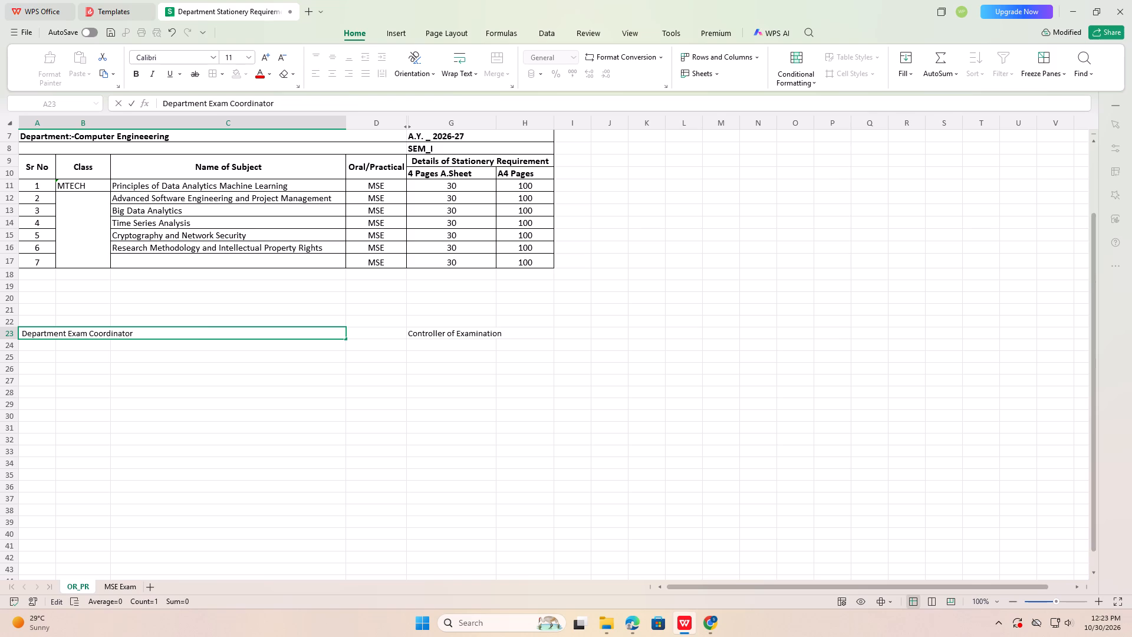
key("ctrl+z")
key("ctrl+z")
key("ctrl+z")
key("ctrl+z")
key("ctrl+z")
Add trailing spaces after Department Exam Coordinator in merged cell A23 and try to paste copied text after them.
left_click(254, 333)
key("space")
key("space")
key("space")
key("space")
key("space")
key("space")
key("space")
key("space")
key("space")
key("space")
key("space")
key("space")
key("space")
key("space")
key("space")
key("space")
key("space")
key("space")
key("space")
key("space")
key("space")
key("space")
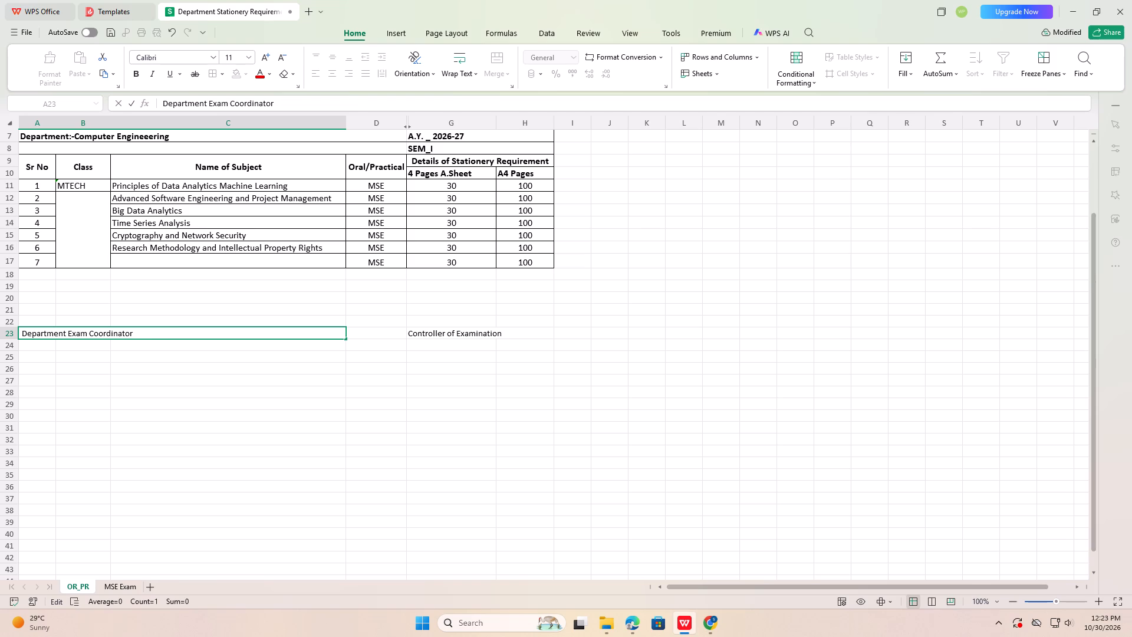
key("ctrl+v")
left_click(271, 334)
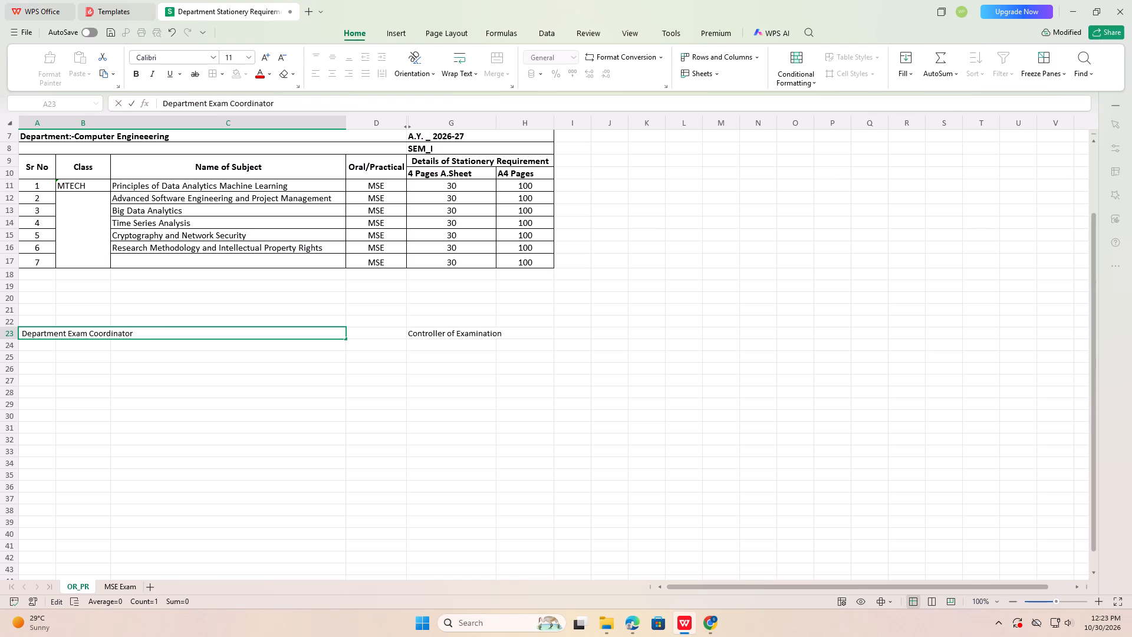
left_click(384, 474)
Add leading spaces before the Controller of Examination text in cell G23 to shift it along the signature row.
left_click(439, 331)
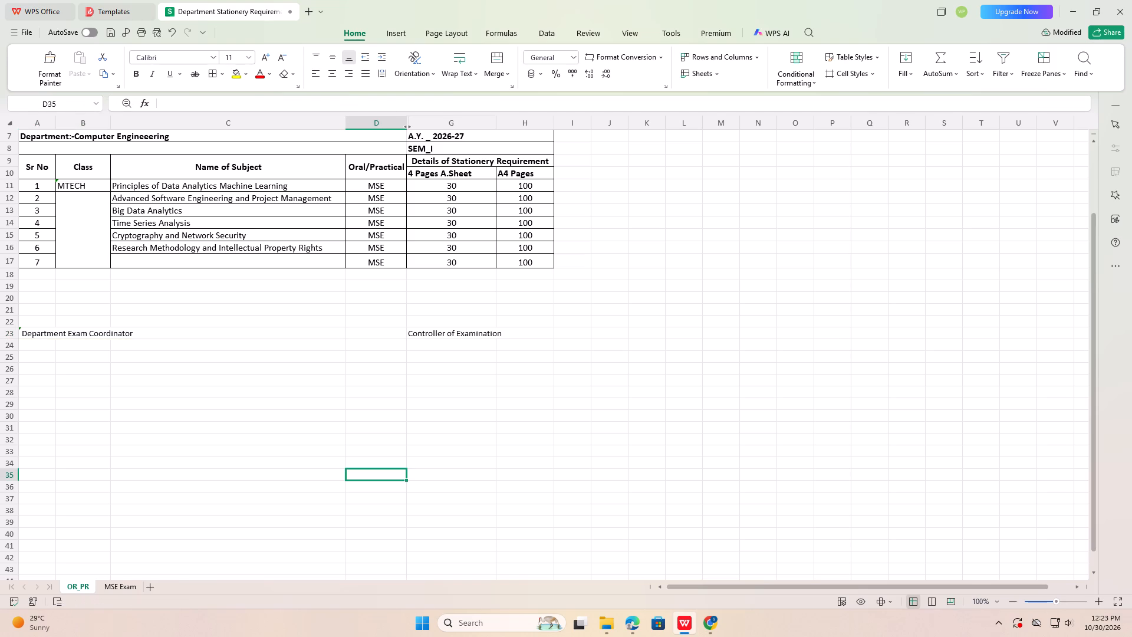
double_click(414, 337)
left_click(411, 336)
left_click(409, 336)
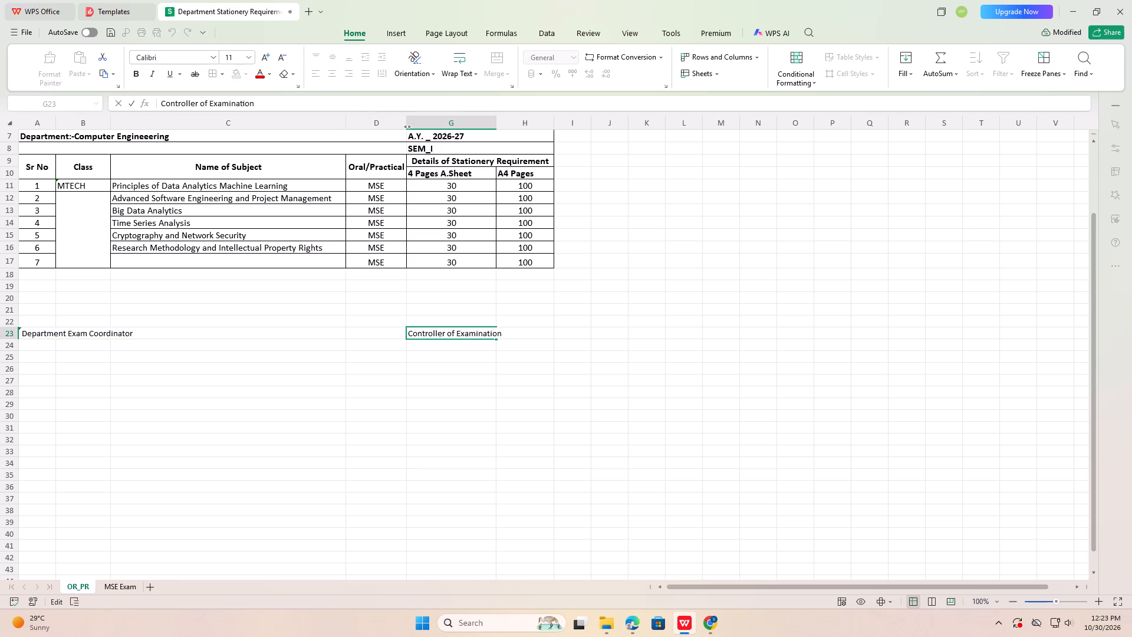
key("space")
key("space")
key("space")
key("space")
key("space")
key("space")
key("space")
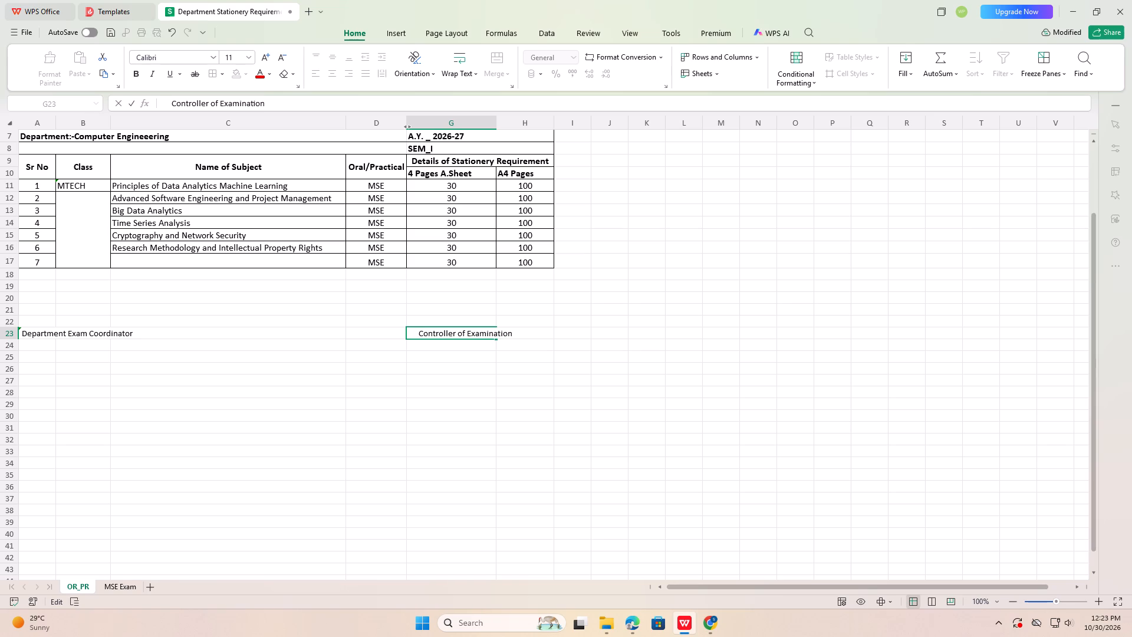
key("space")
key("space")
key("space")
key("space")
key("space")
key("space")
key("space")
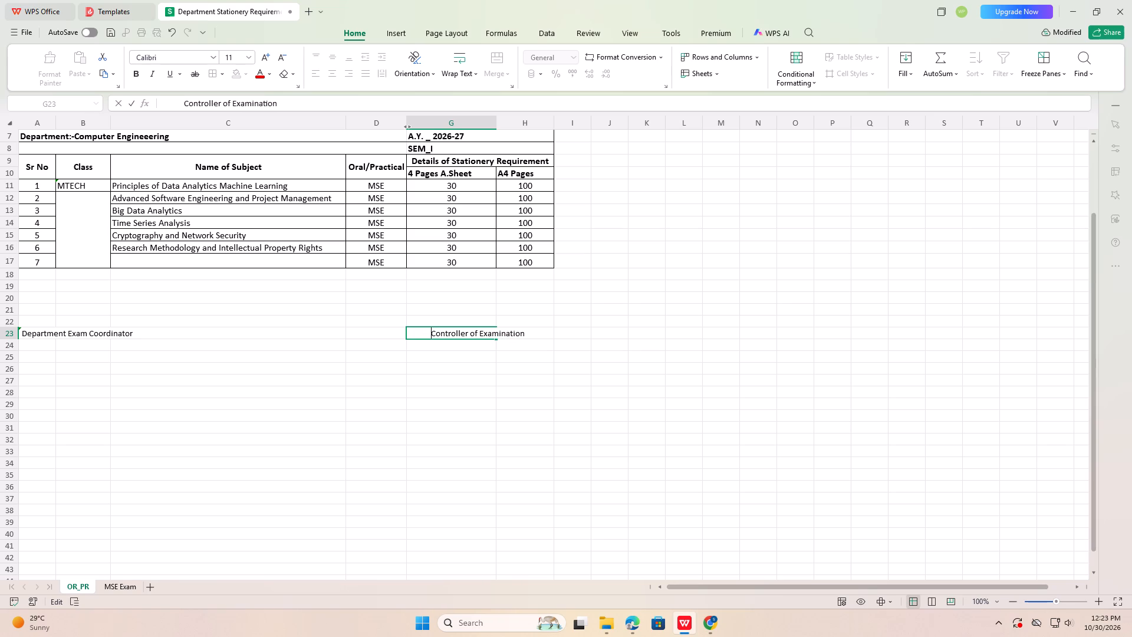
left_click(307, 331)
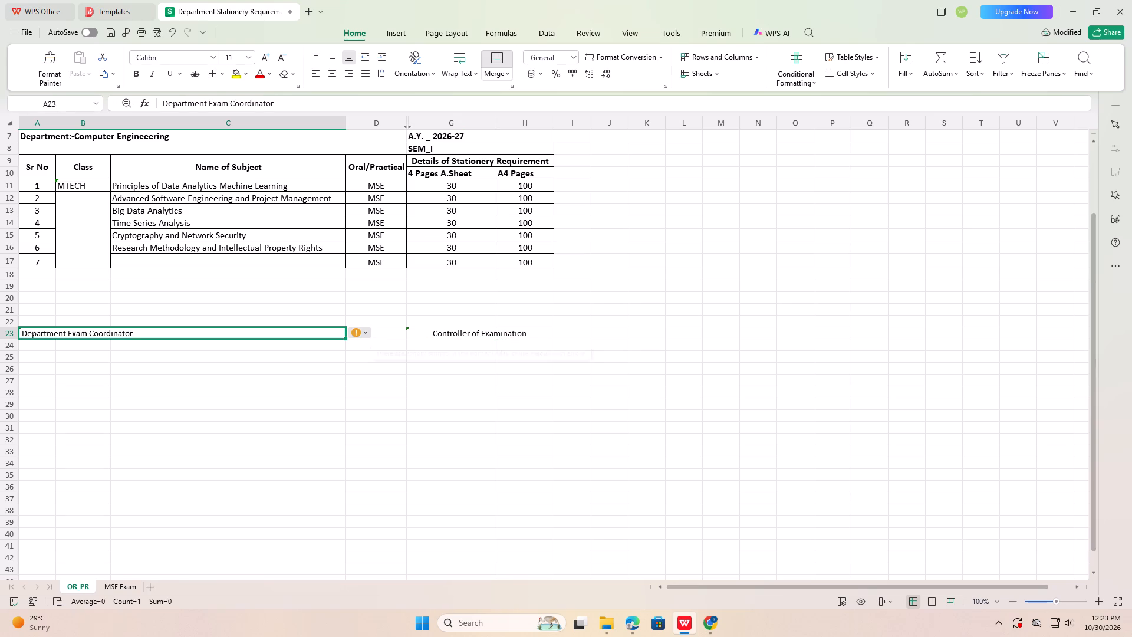
On the MSE Exam sheet, merge and center the Class cells B11:B13.
left_click(119, 586)
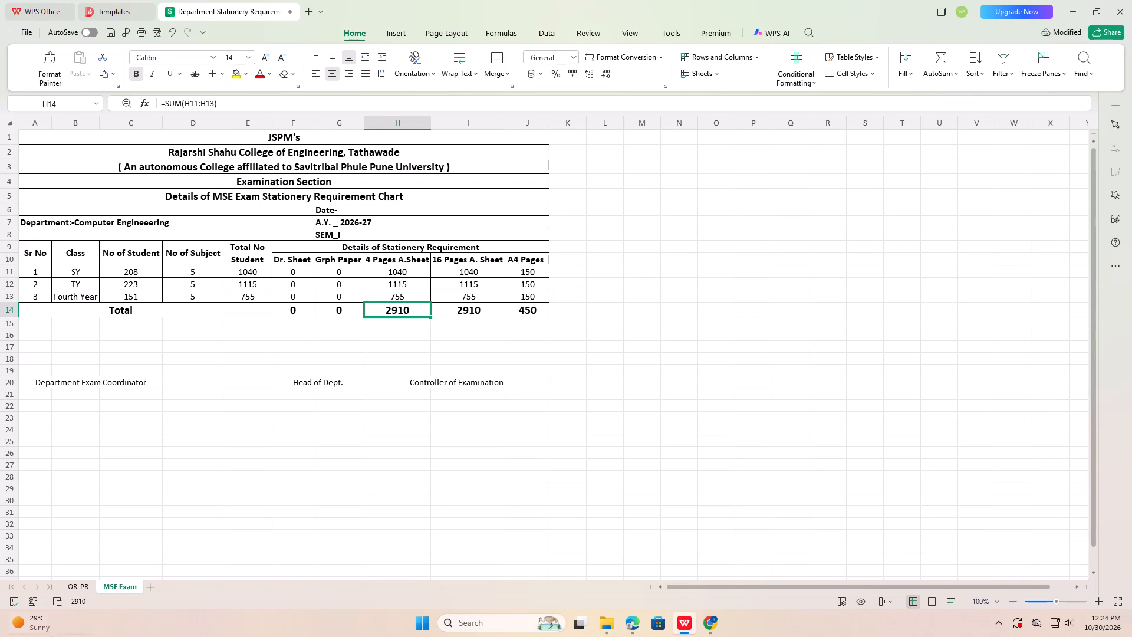
left_click(90, 587)
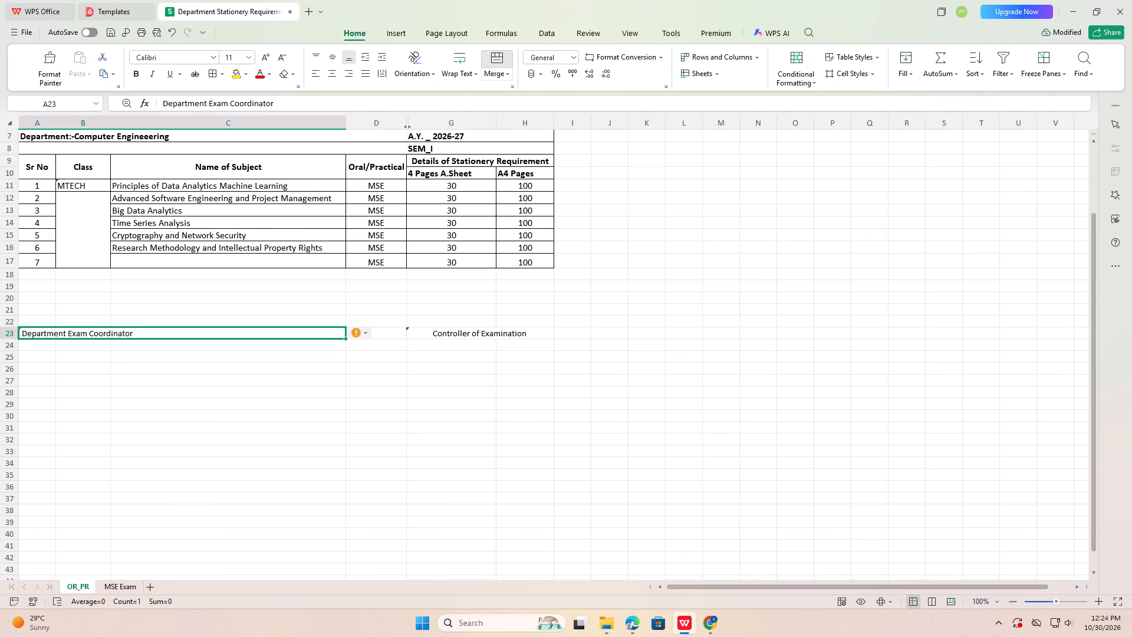
left_click(114, 586)
left_click_drag(77, 268, 82, 297)
right_click(82, 297)
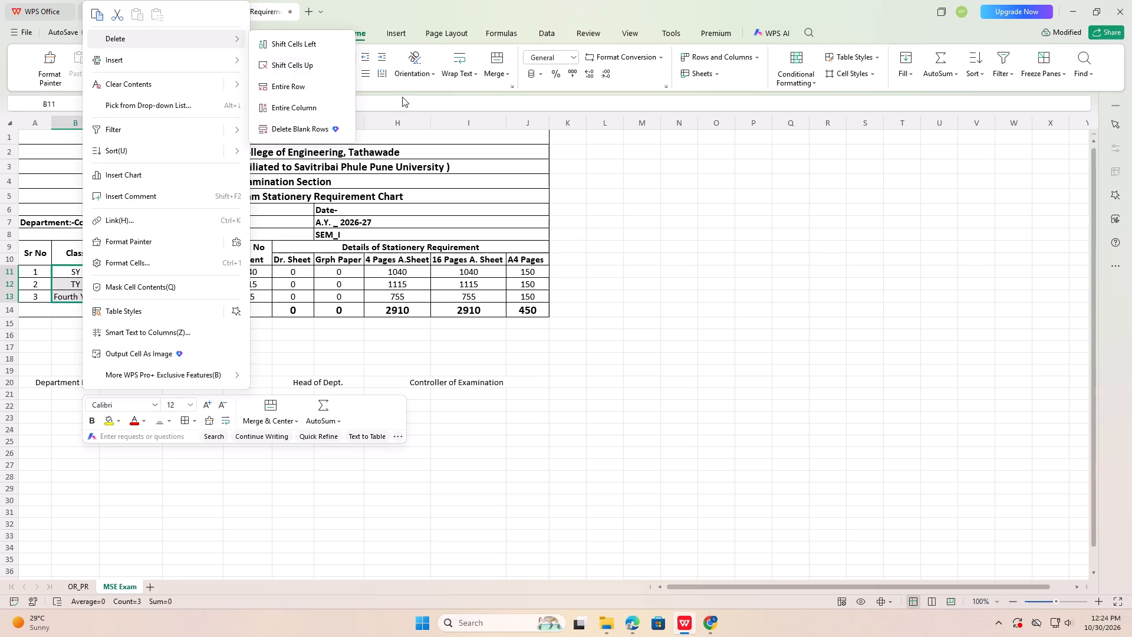
left_click(501, 70)
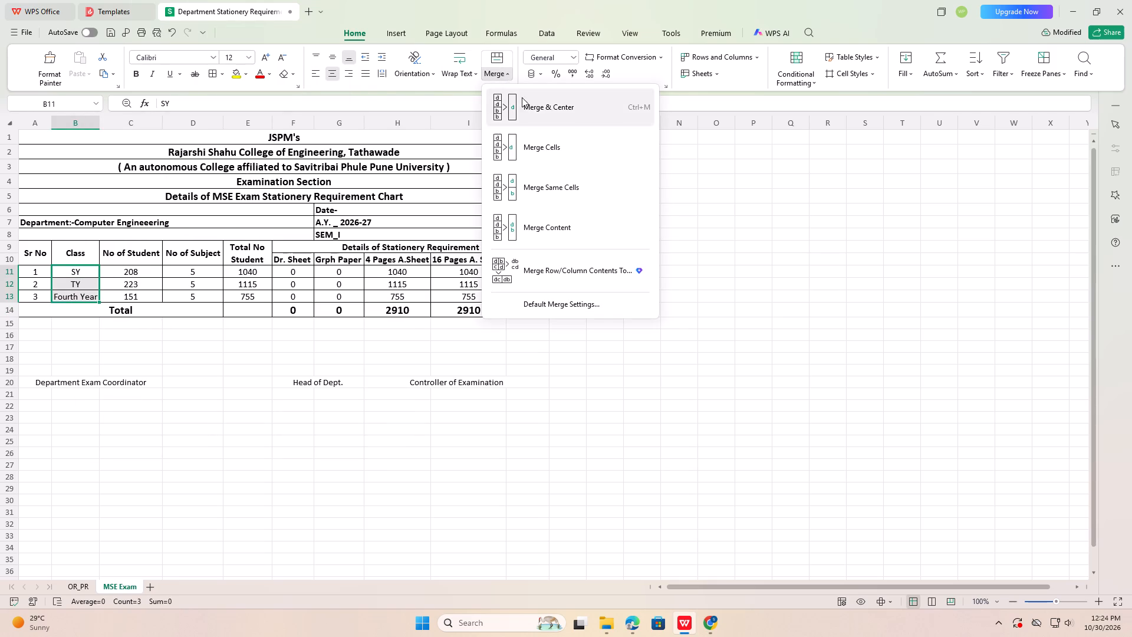
left_click(522, 97)
Replace the class name in merged cell B11 with MTECH.
double_click(75, 289)
left_click(86, 291)
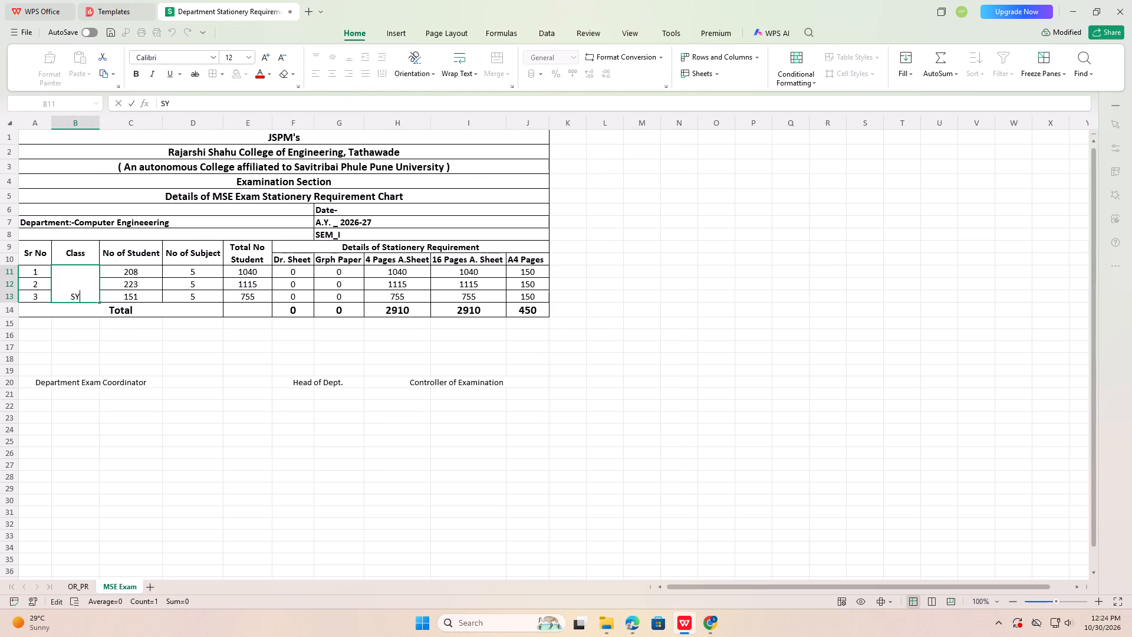
key("BackSpace")
key("BackSpace")
key("m")
type("TECH")
Set the No of Student value in C11 to 30.
left_click_drag(123, 270, 135, 271)
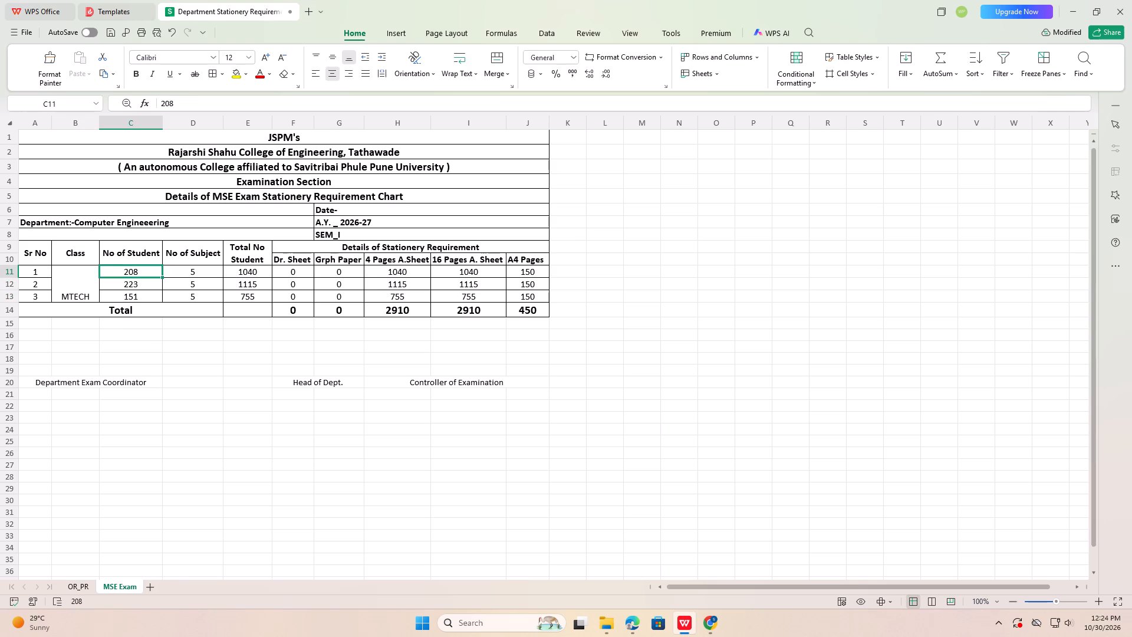
left_click_drag(135, 271, 134, 281)
double_click(140, 267)
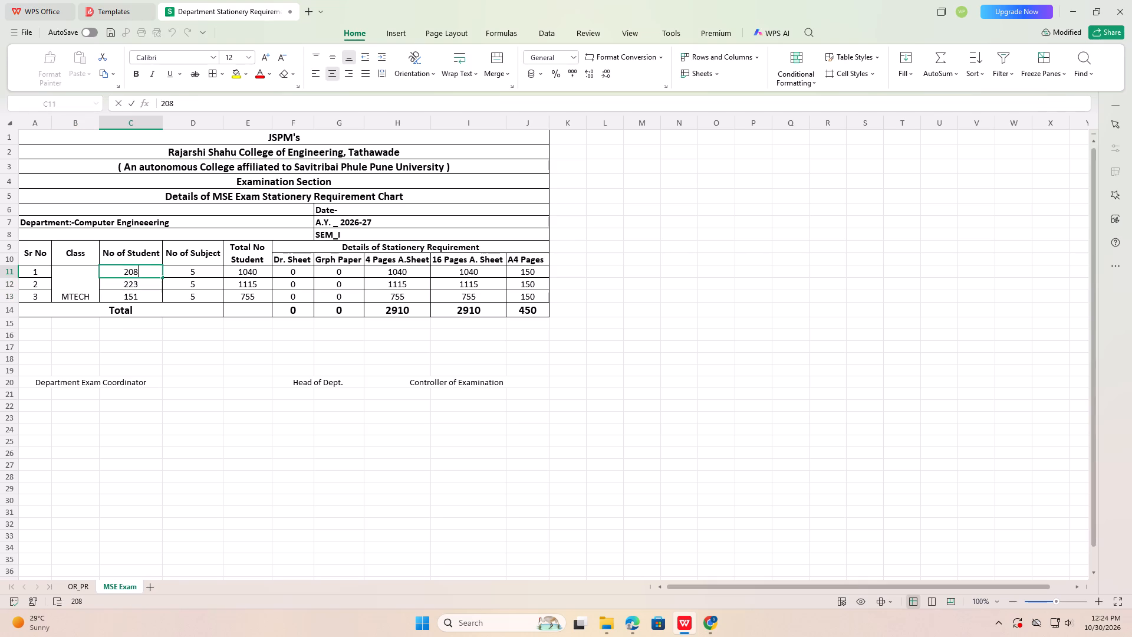
key("BackSpace")
key("BackSpace")
key("BackSpace")
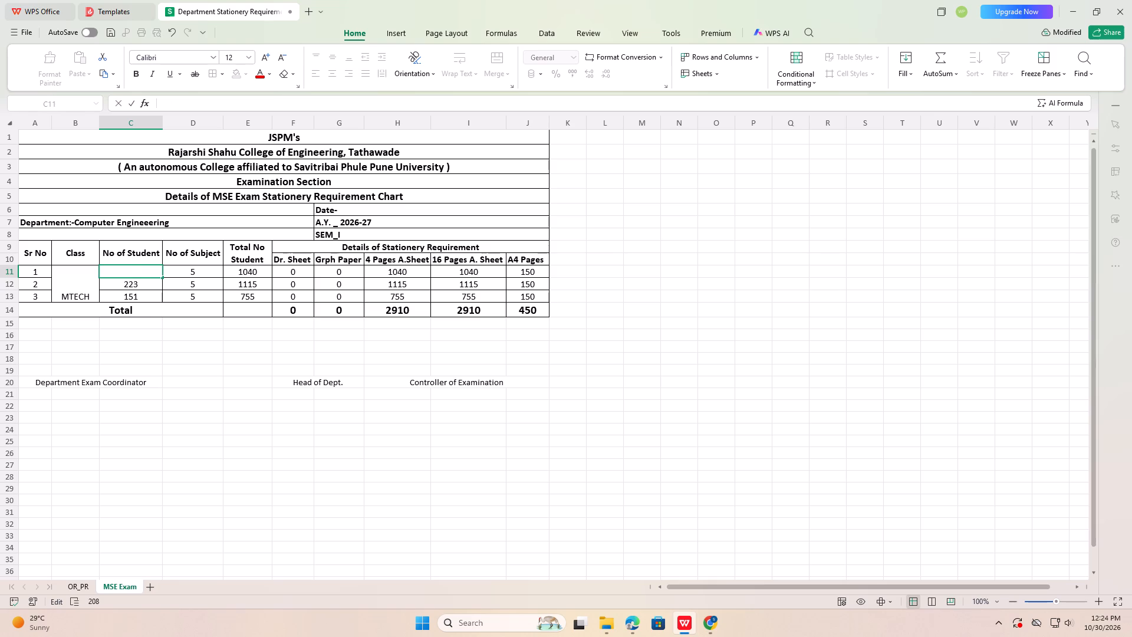
type("30")
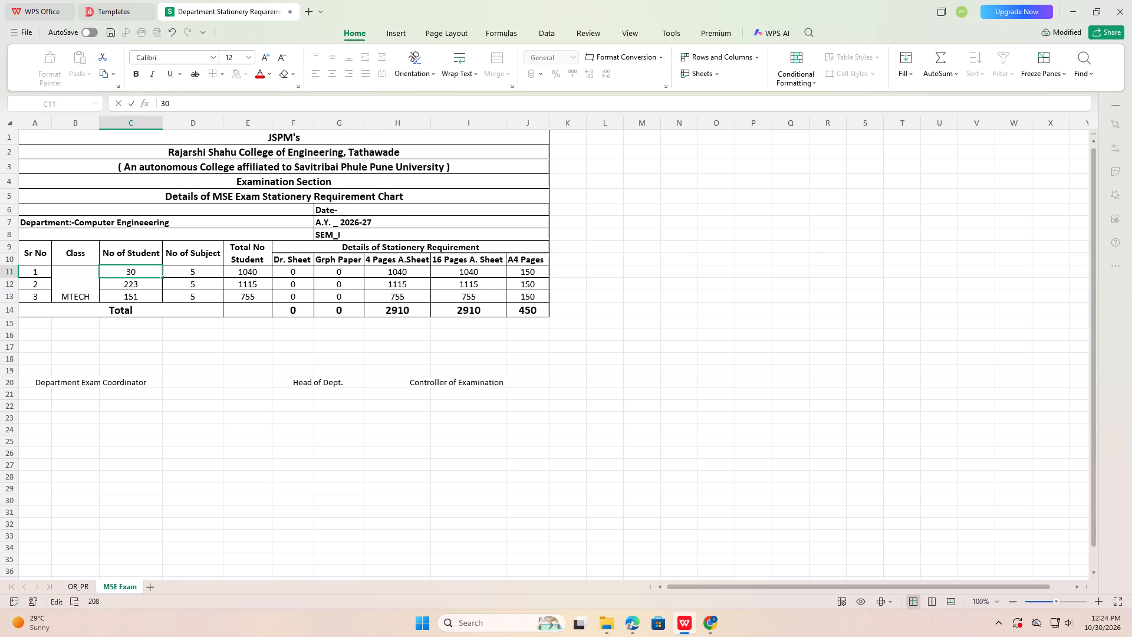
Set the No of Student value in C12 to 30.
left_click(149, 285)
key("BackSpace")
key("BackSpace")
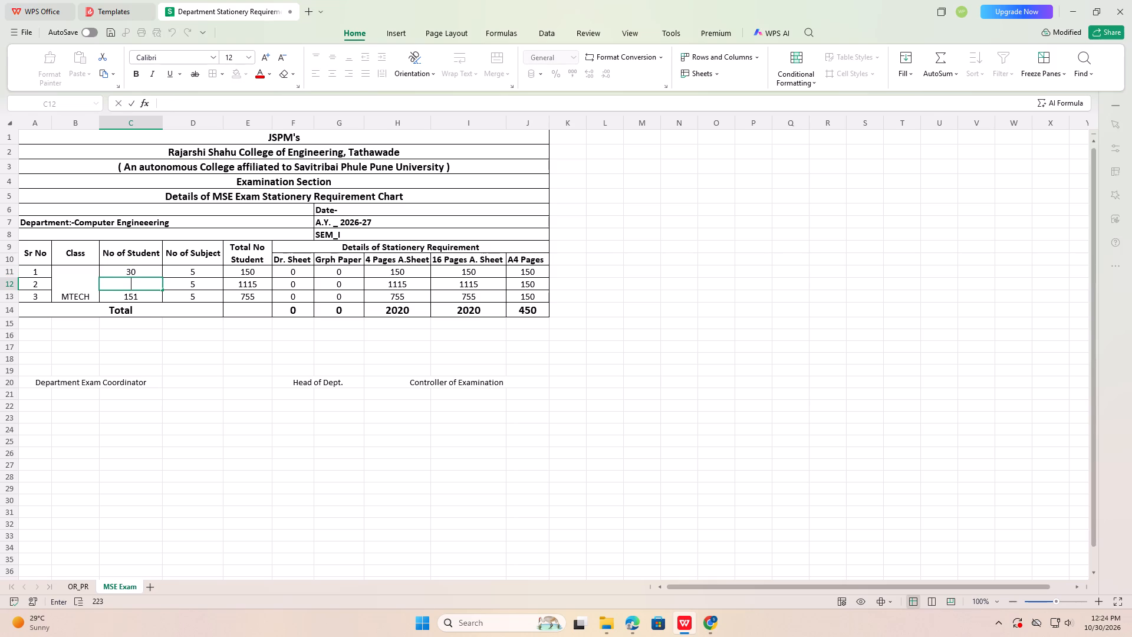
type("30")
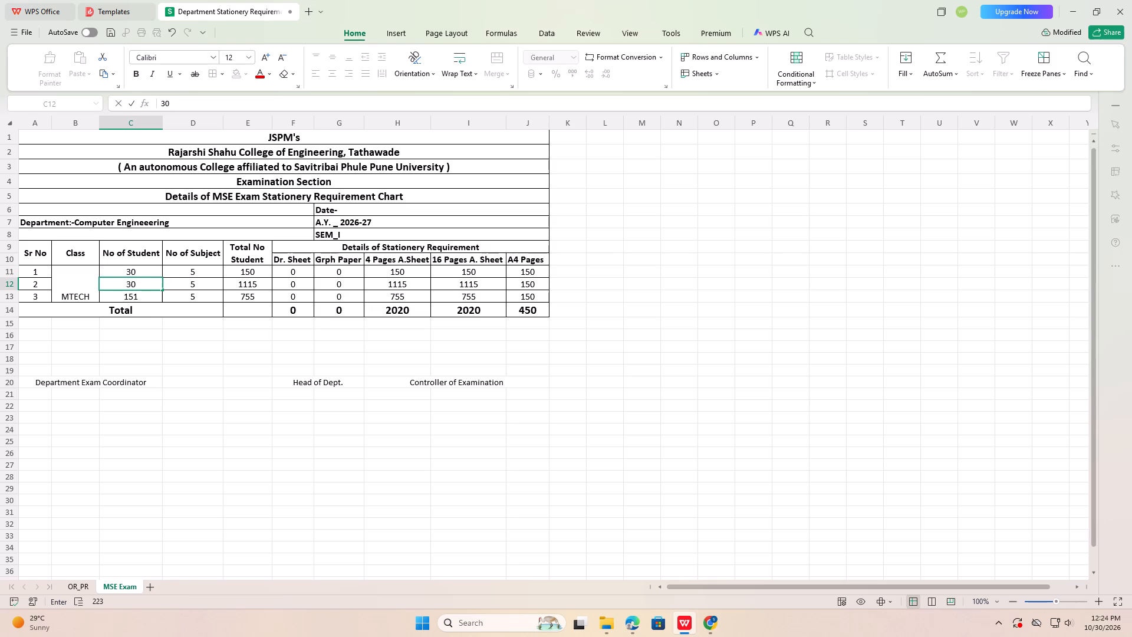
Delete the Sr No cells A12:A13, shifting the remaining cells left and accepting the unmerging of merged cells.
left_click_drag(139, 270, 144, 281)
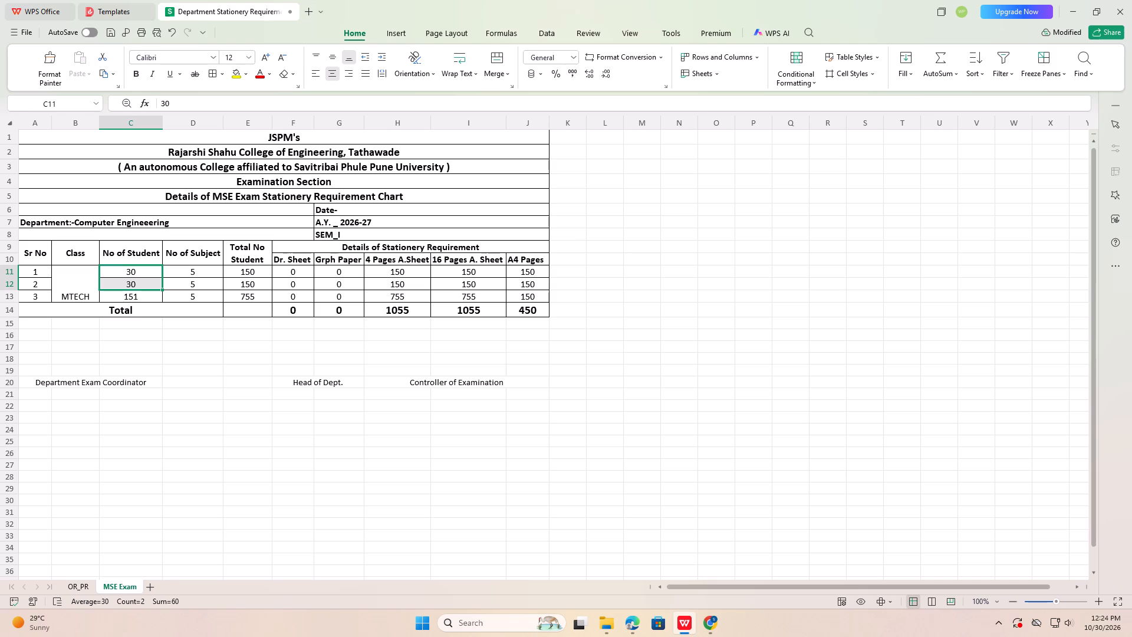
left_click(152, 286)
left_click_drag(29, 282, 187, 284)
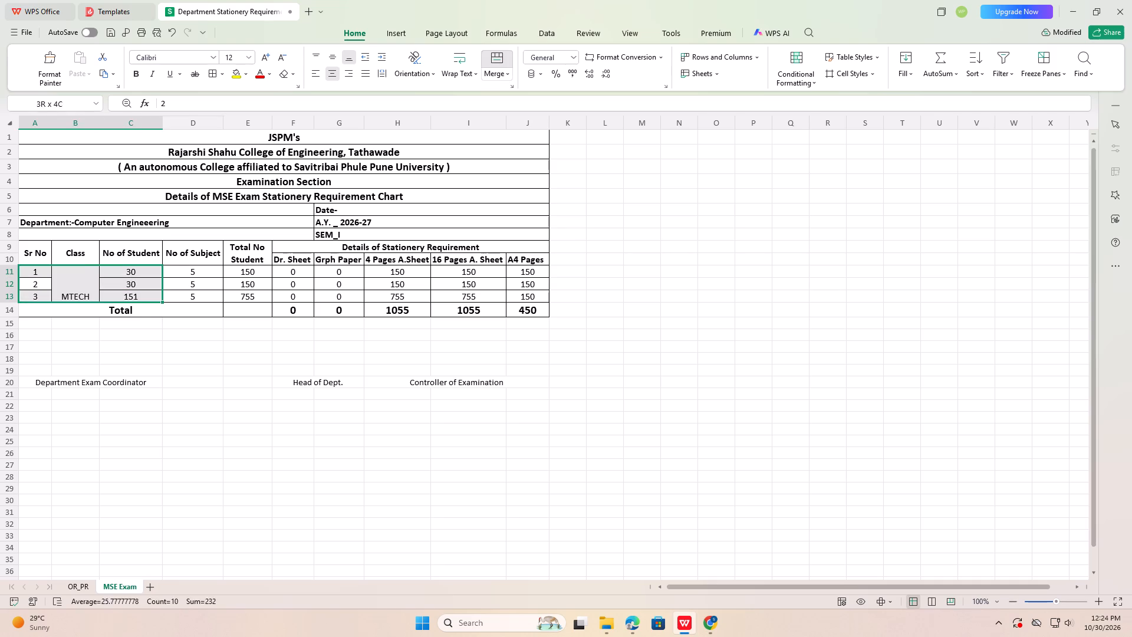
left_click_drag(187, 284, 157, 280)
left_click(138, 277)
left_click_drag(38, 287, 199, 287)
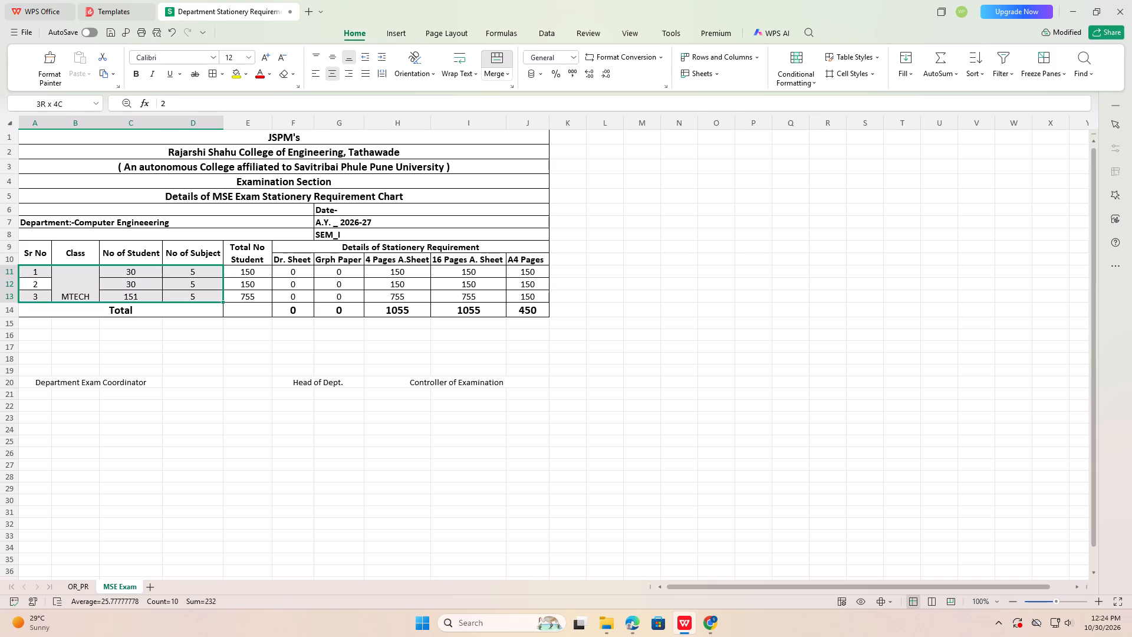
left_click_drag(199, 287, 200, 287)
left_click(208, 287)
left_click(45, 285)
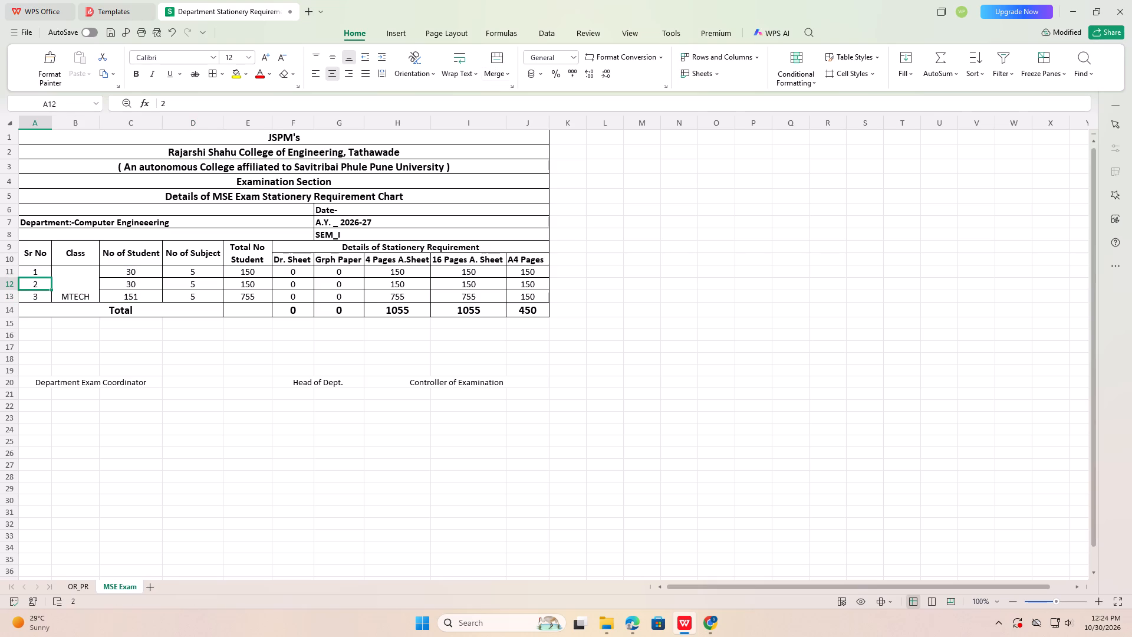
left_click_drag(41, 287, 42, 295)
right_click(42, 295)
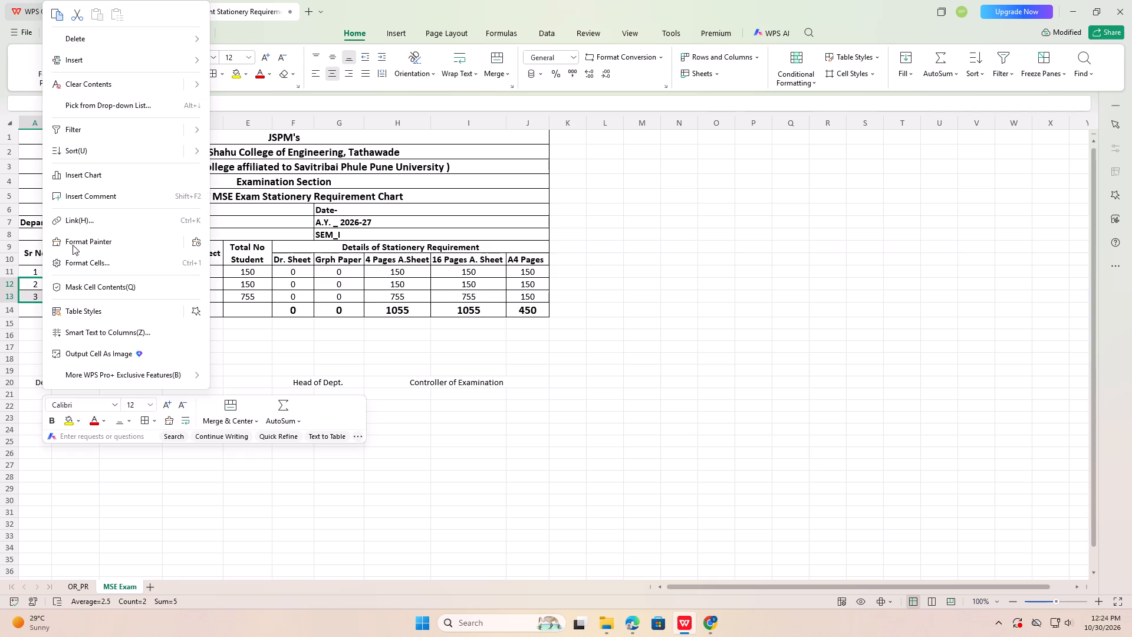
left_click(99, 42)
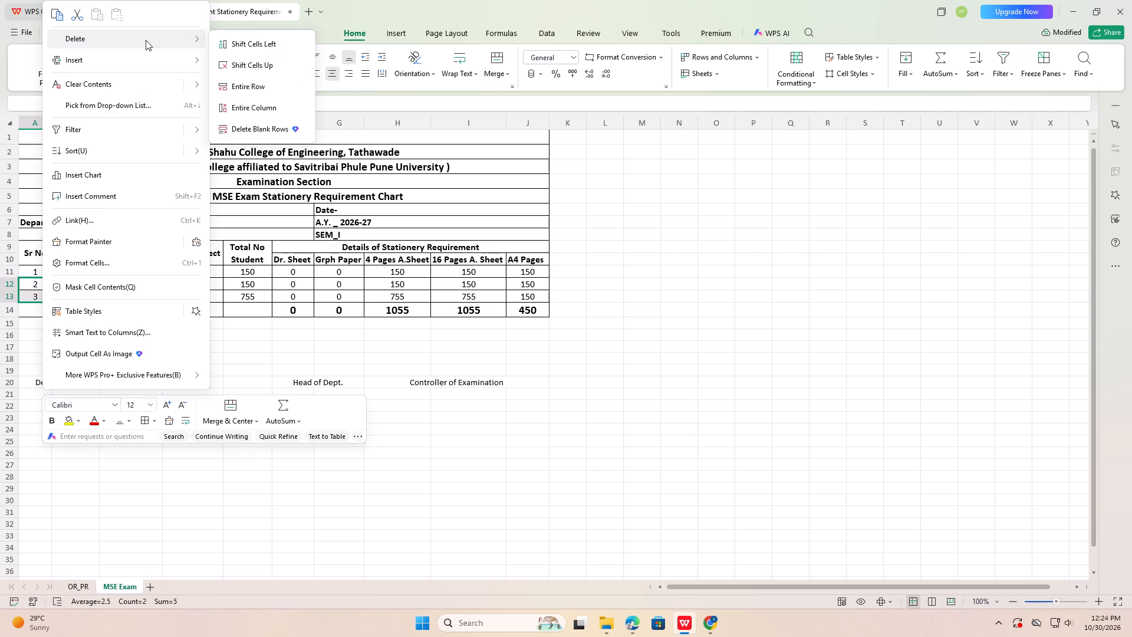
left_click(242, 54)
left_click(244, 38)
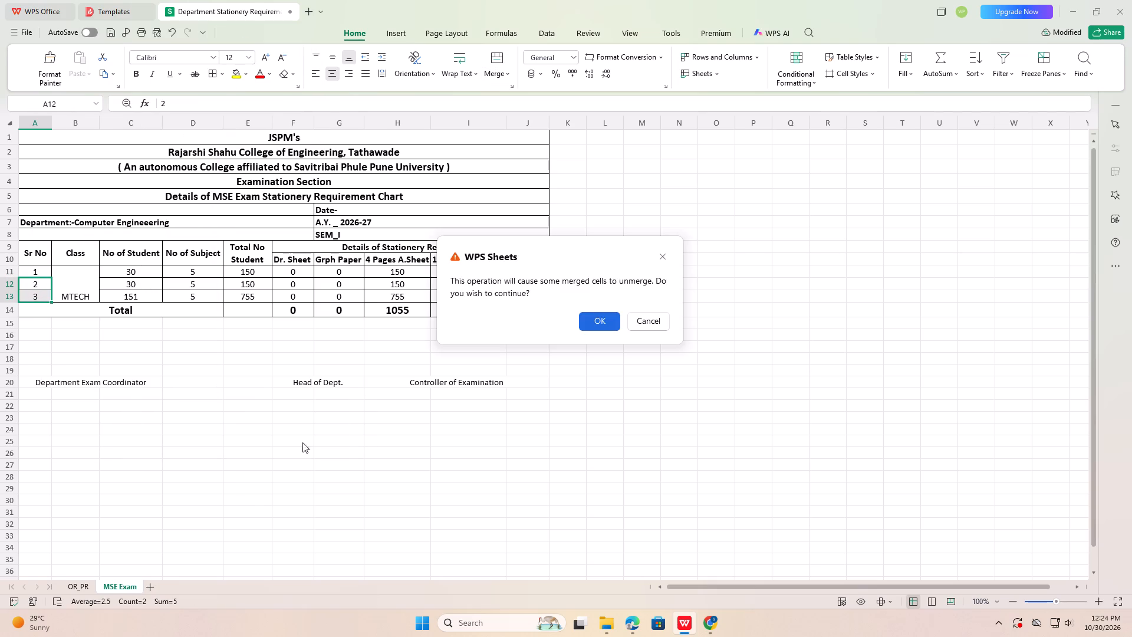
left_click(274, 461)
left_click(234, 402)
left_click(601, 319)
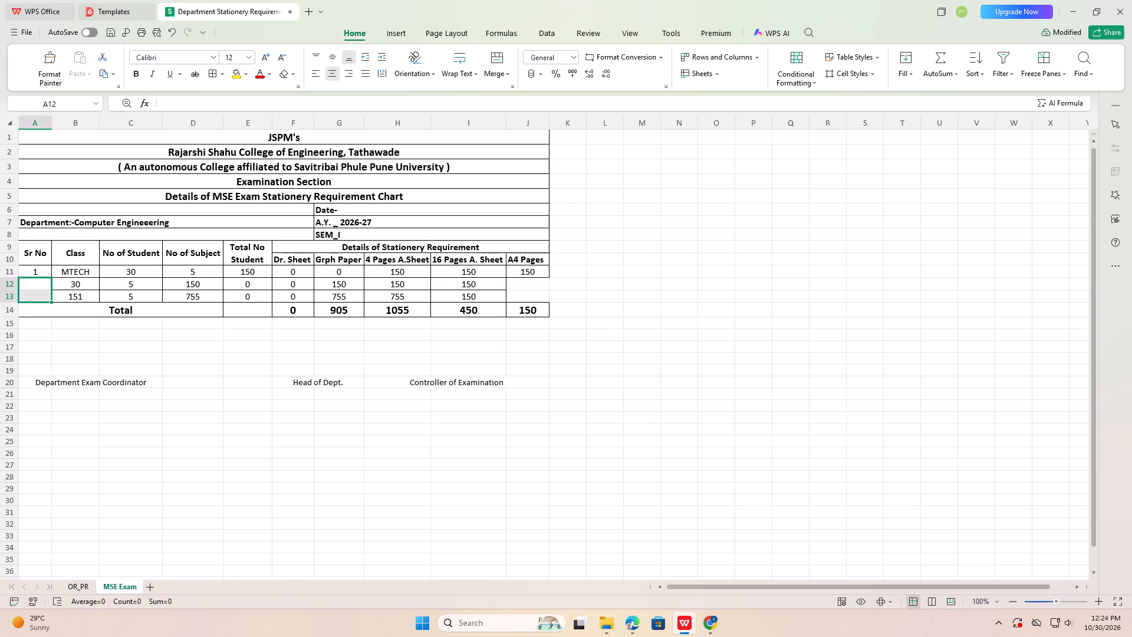
Delete entire rows 12 and 13, leaving the MTECH row directly above the Total row.
left_click_drag(73, 285, 141, 284)
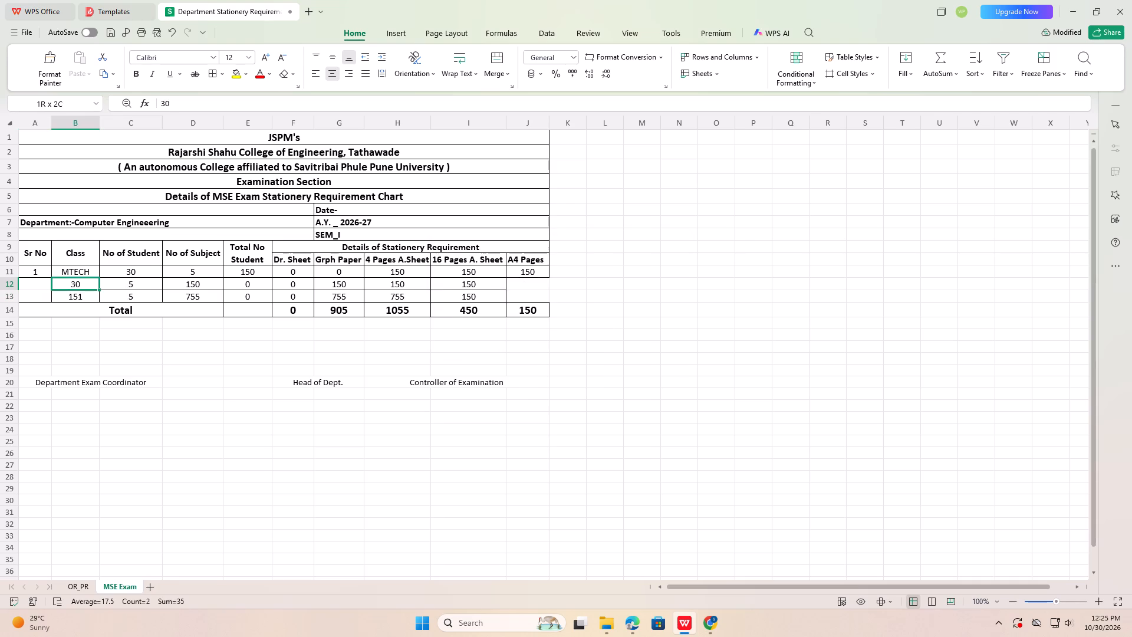
left_click_drag(141, 284, 545, 293)
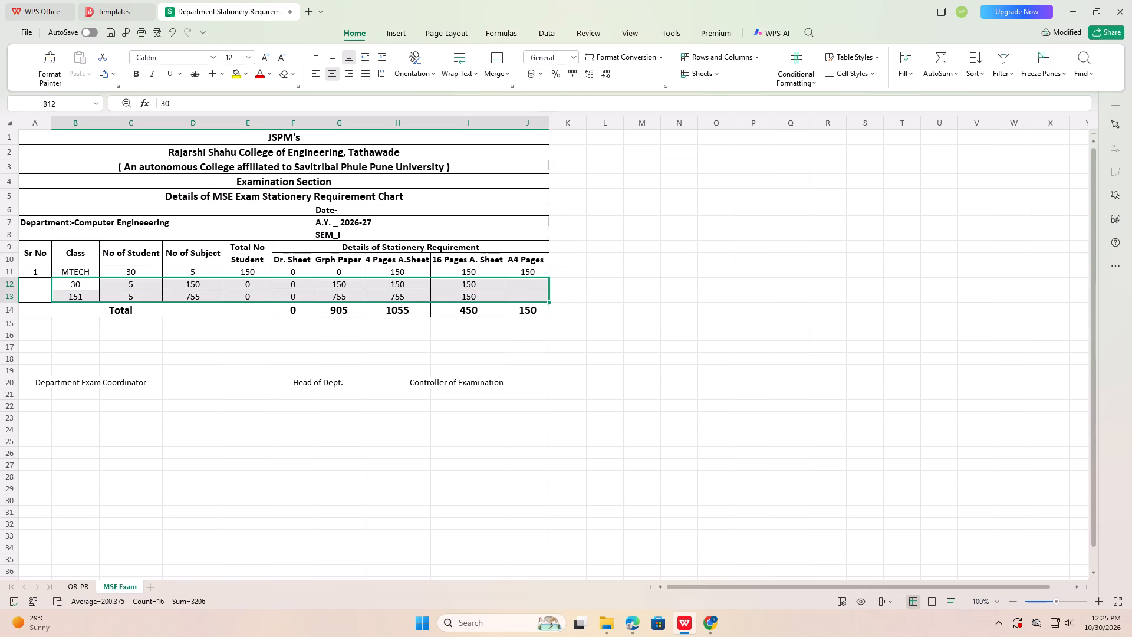
right_click(545, 293)
left_click(578, 35)
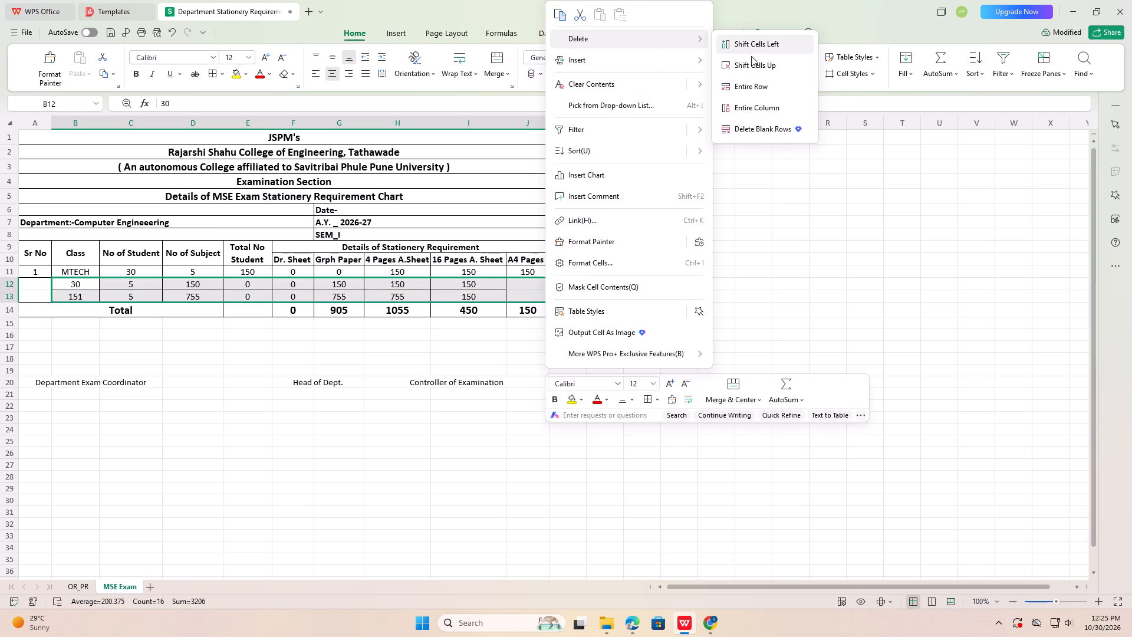
left_click(748, 91)
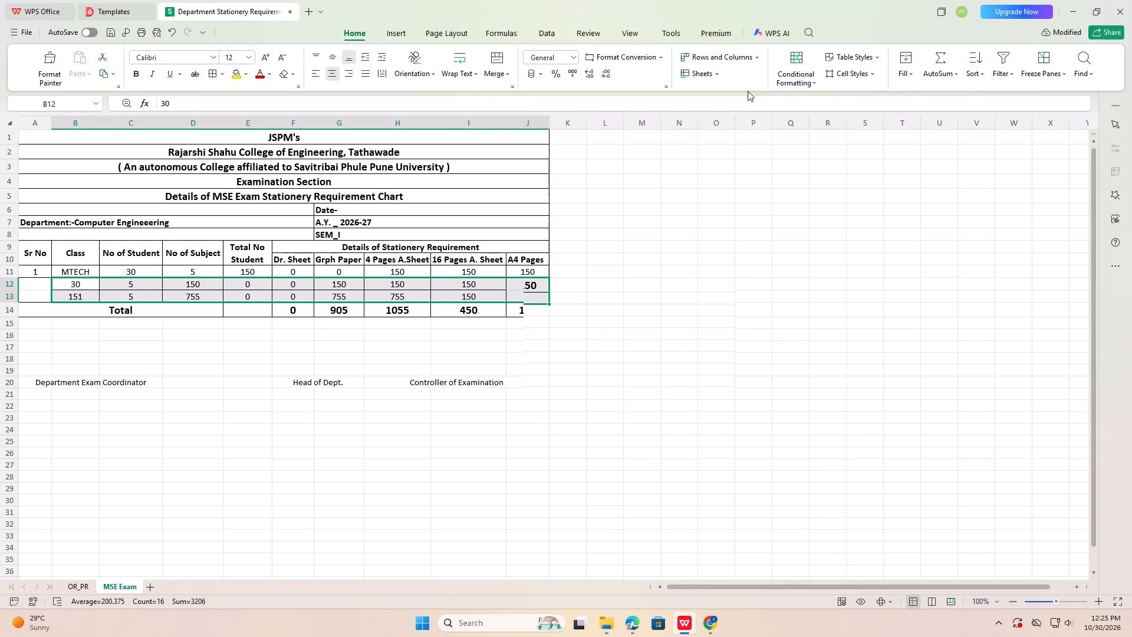
left_click_drag(752, 301, 736, 314)
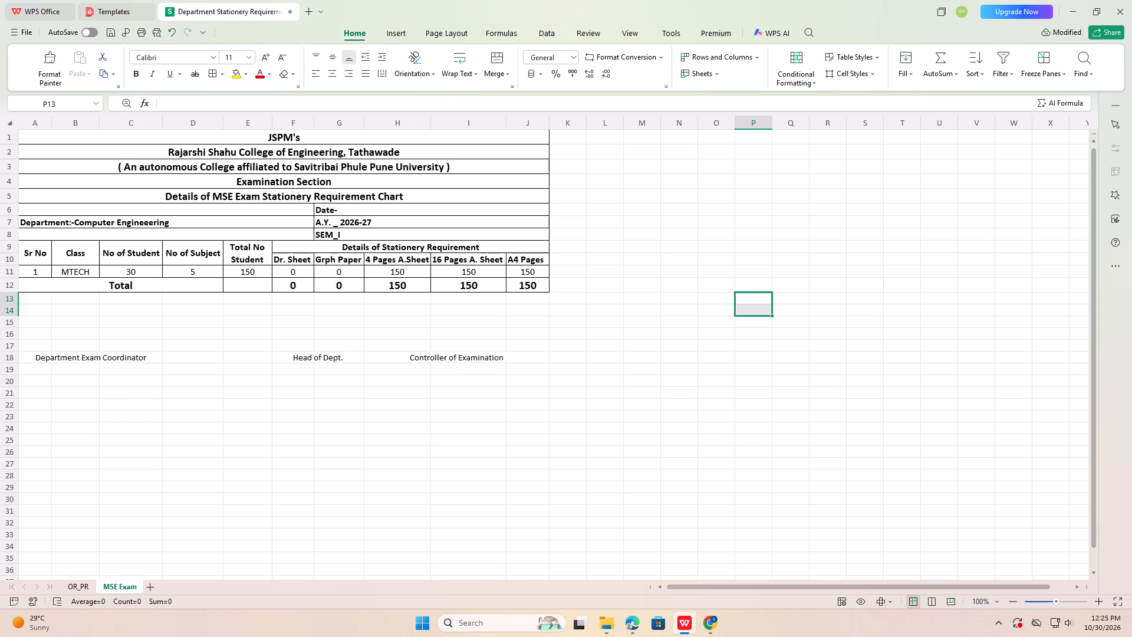
Set the No of Subject value for the MTECH row in D11 to 6.
left_click(208, 268)
key("BackSpace")
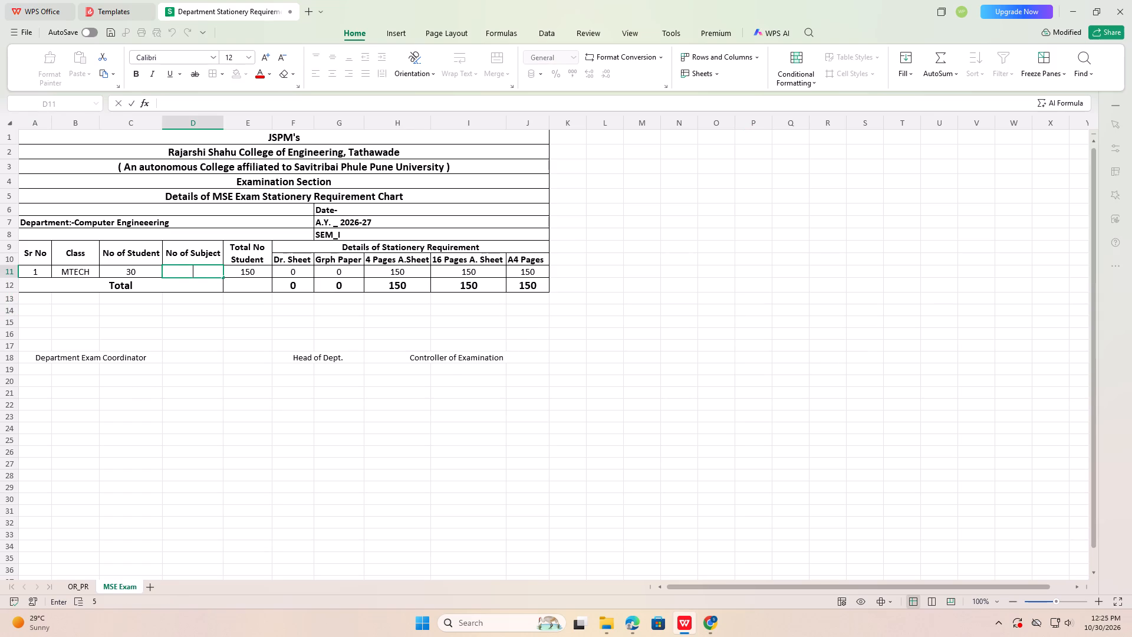
key("6")
left_click(258, 271)
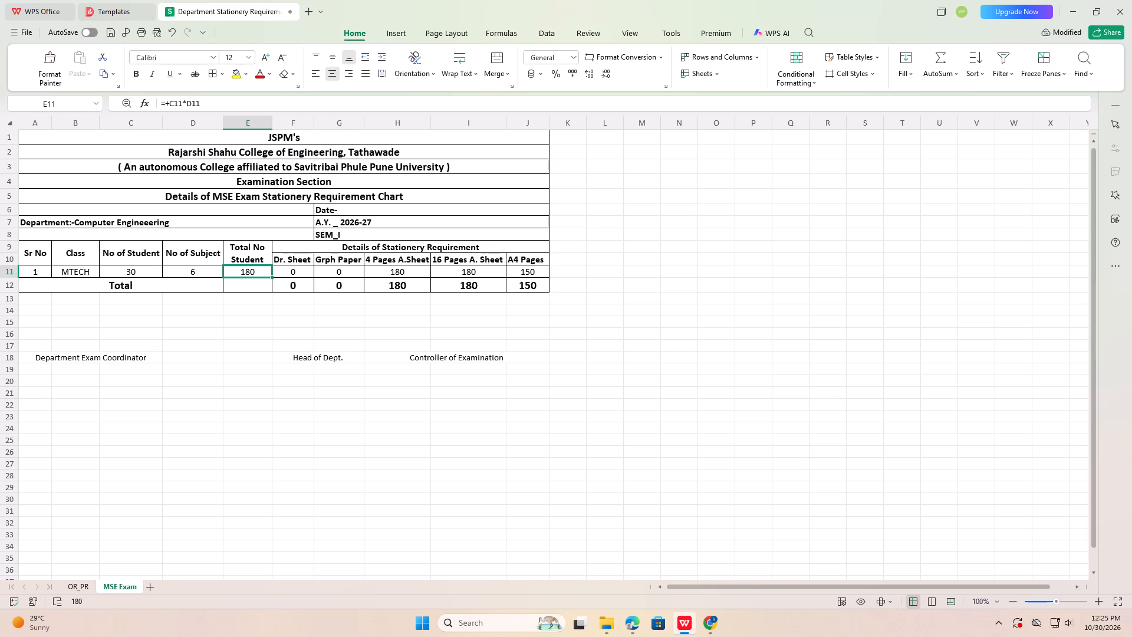
Start saving the edited Department Stationery Requirement Format workbook as a separate copy using Save As.
left_click(406, 271)
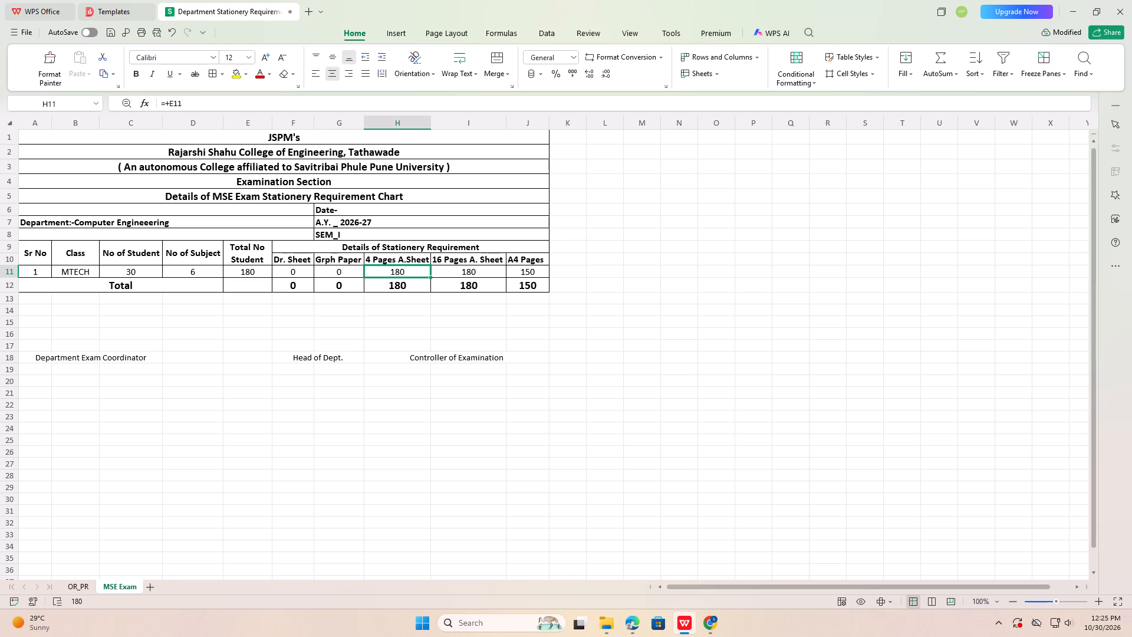
left_click(27, 35)
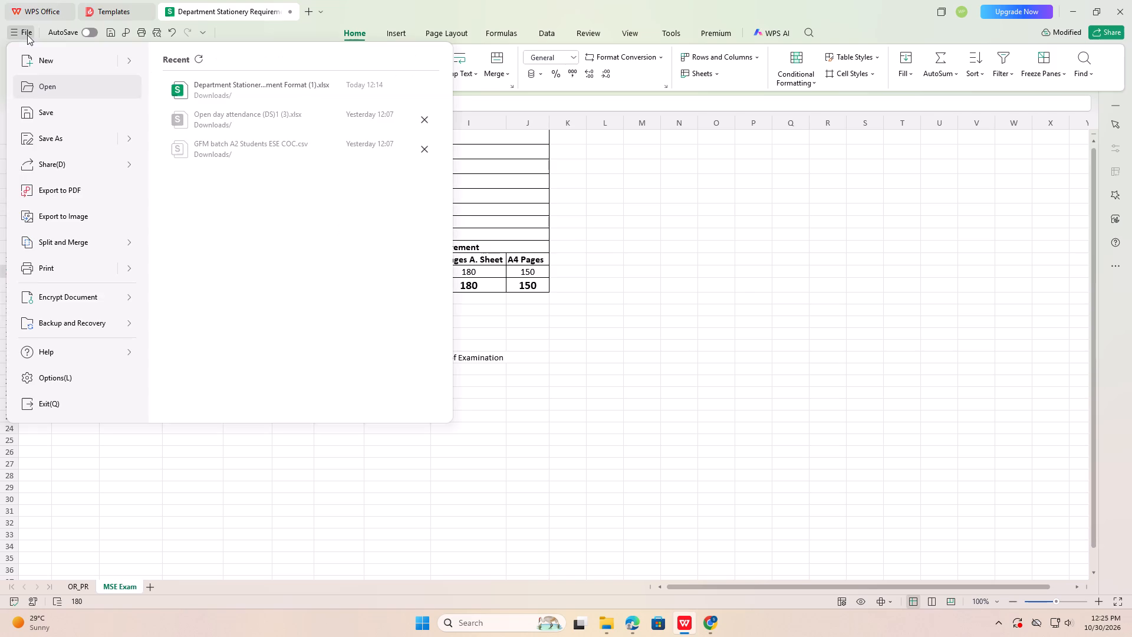
left_click(50, 139)
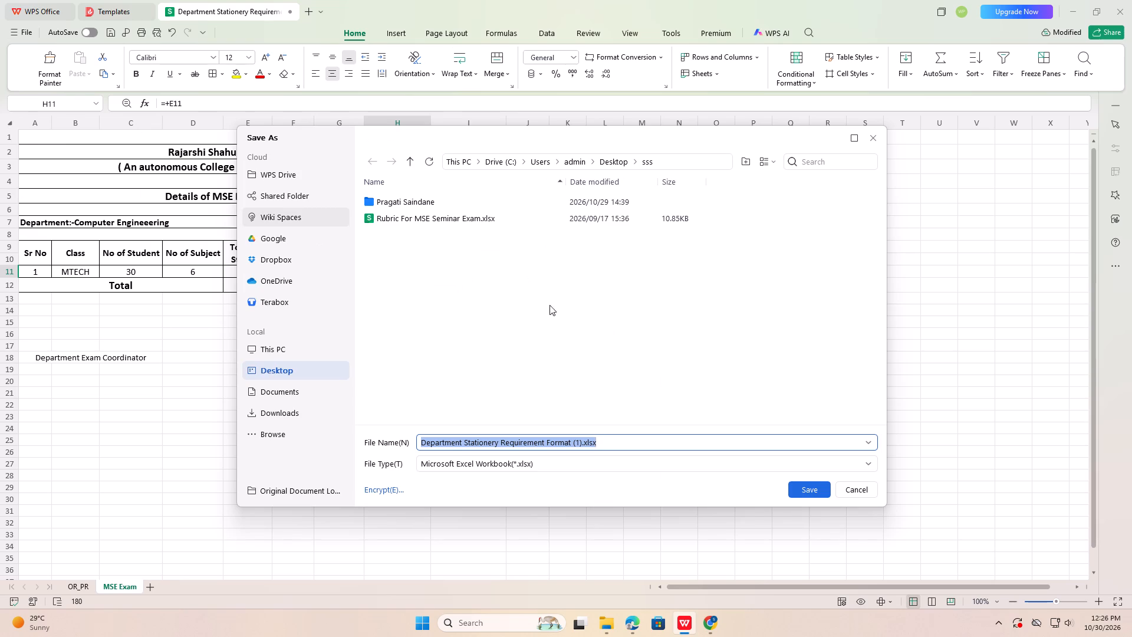
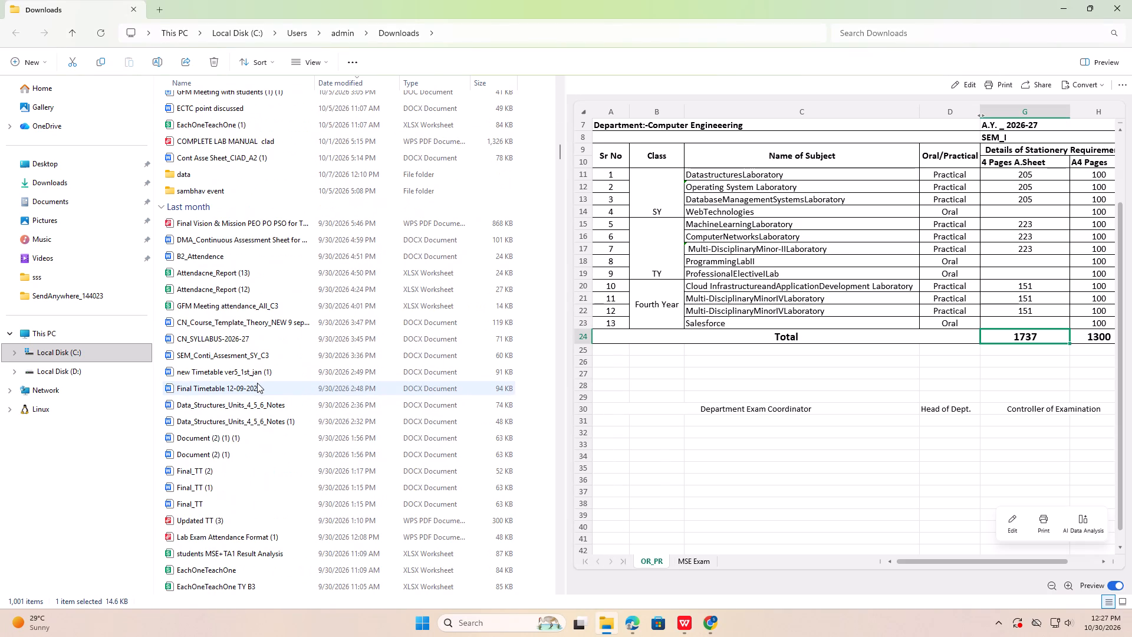
Examine the MSE Exam sheet in the preview of the Department Stationery Requirement workbook in the Downloads folder.
scroll(257, 383, "up", 9)
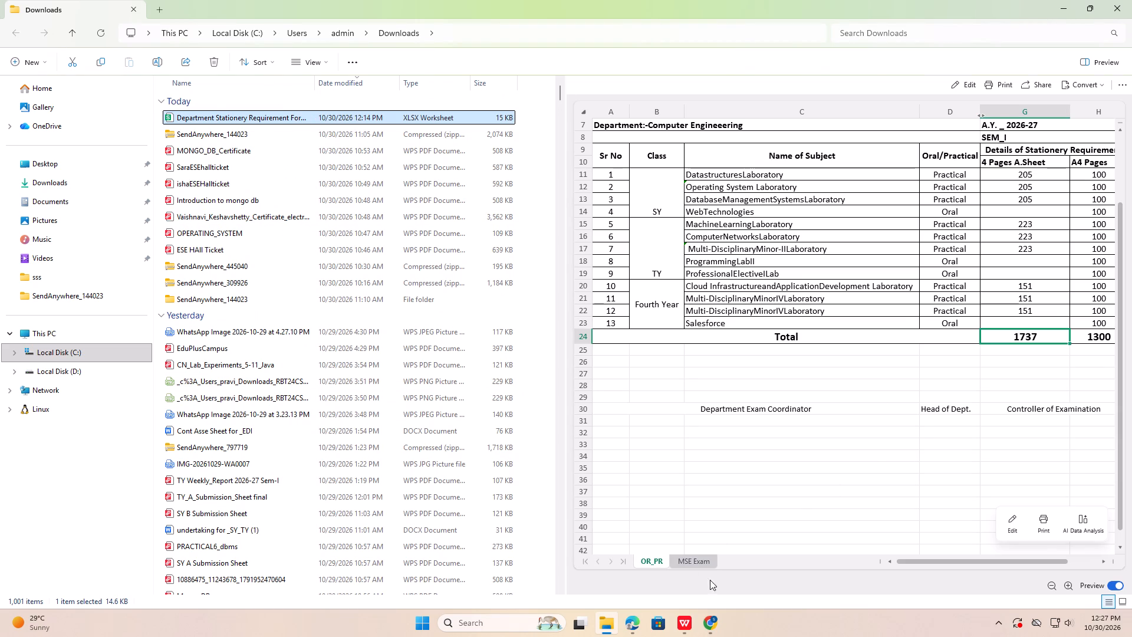
left_click(689, 561)
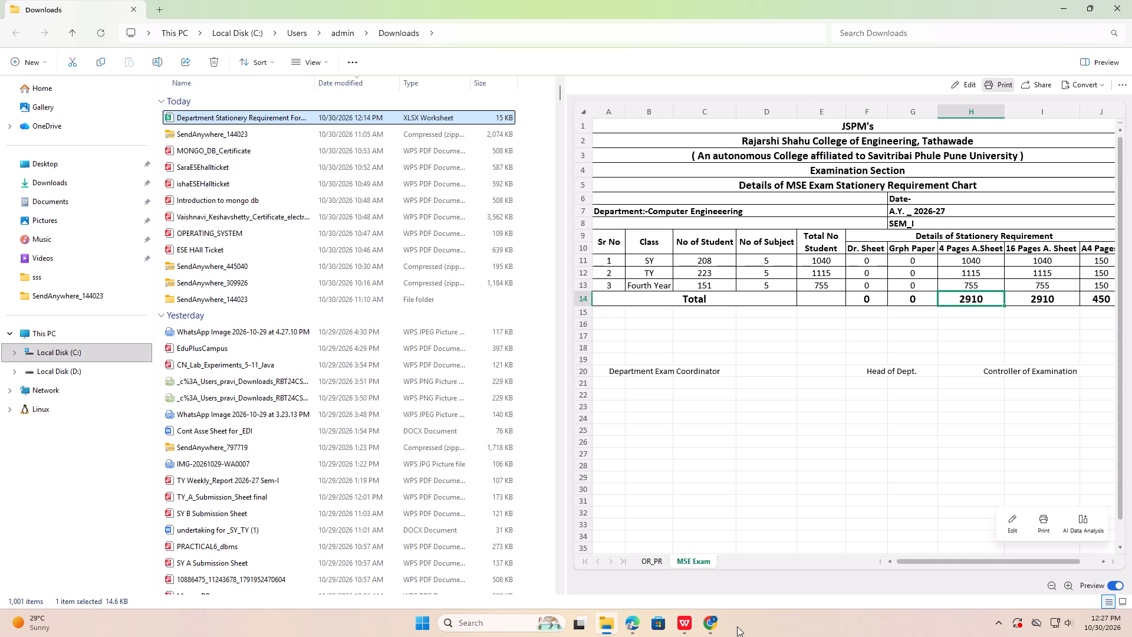
Switch from the Downloads folder back to the Department Stationery Requirement workbook open in WPS Office.
left_click(692, 628)
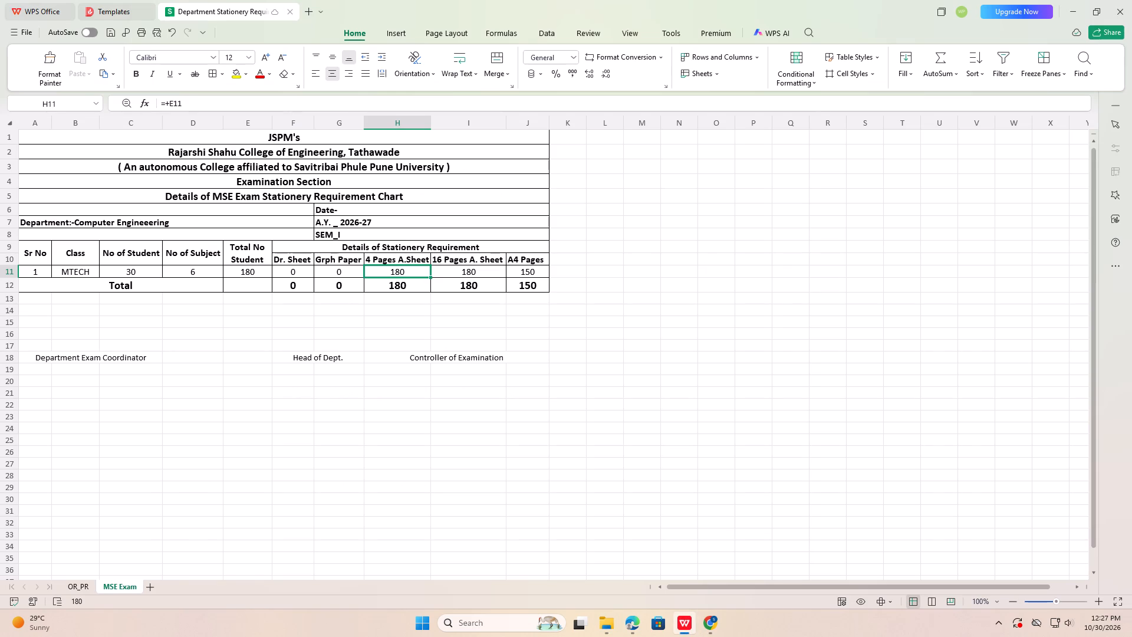
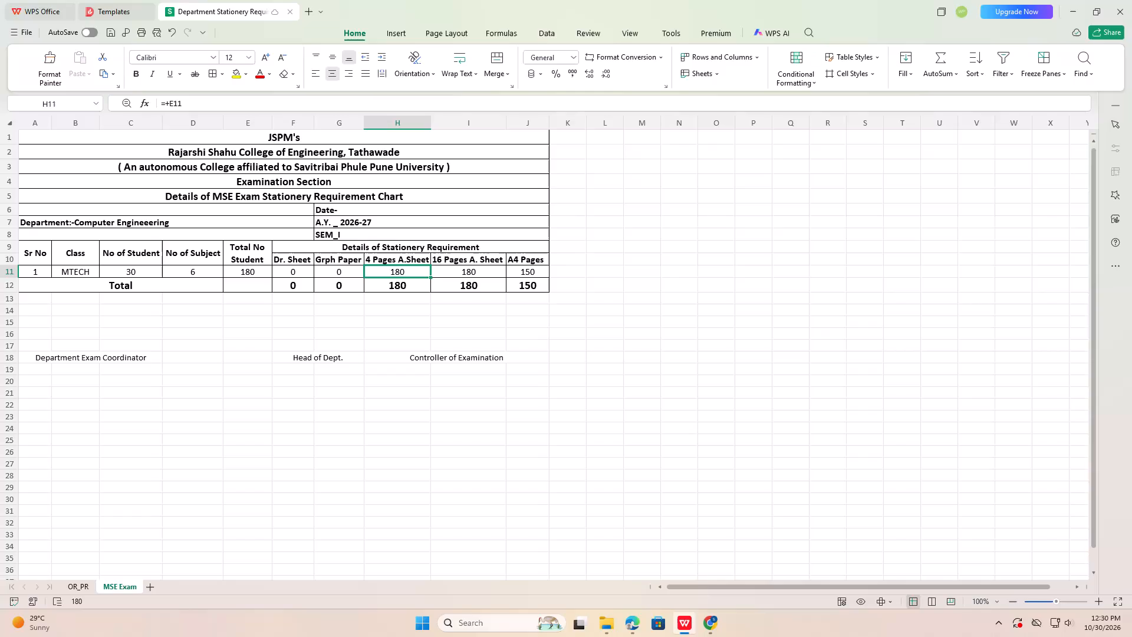
Print one copy of the MSE Exam worksheet on the Canon LBP2900 and dismiss the printer status window.
key("ctrl+p")
key("ctrl+p")
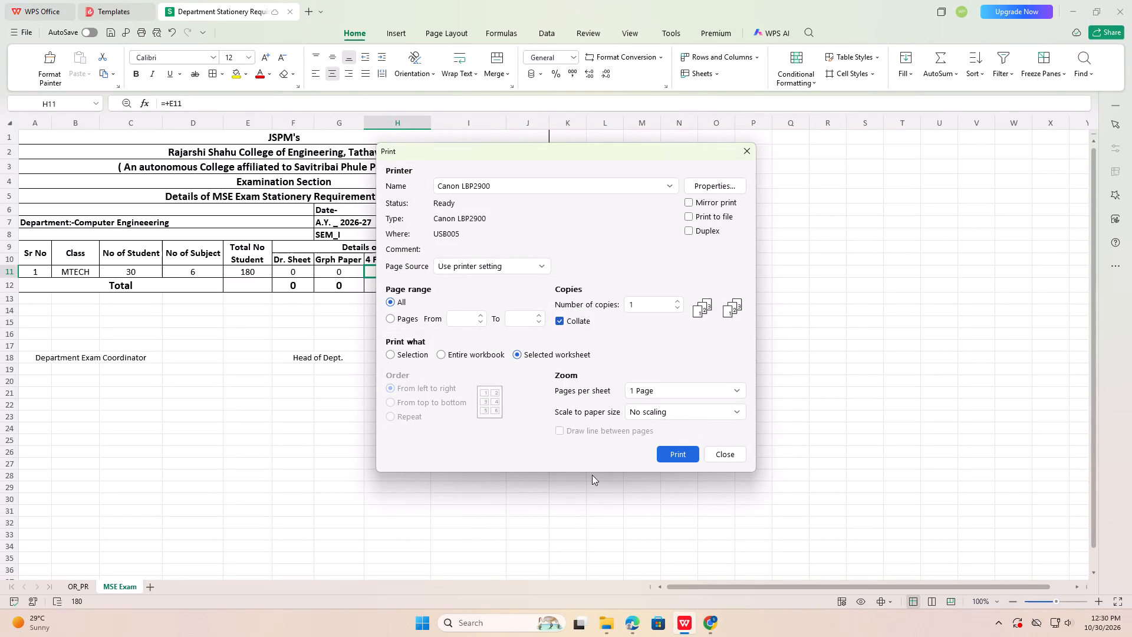
left_click(682, 450)
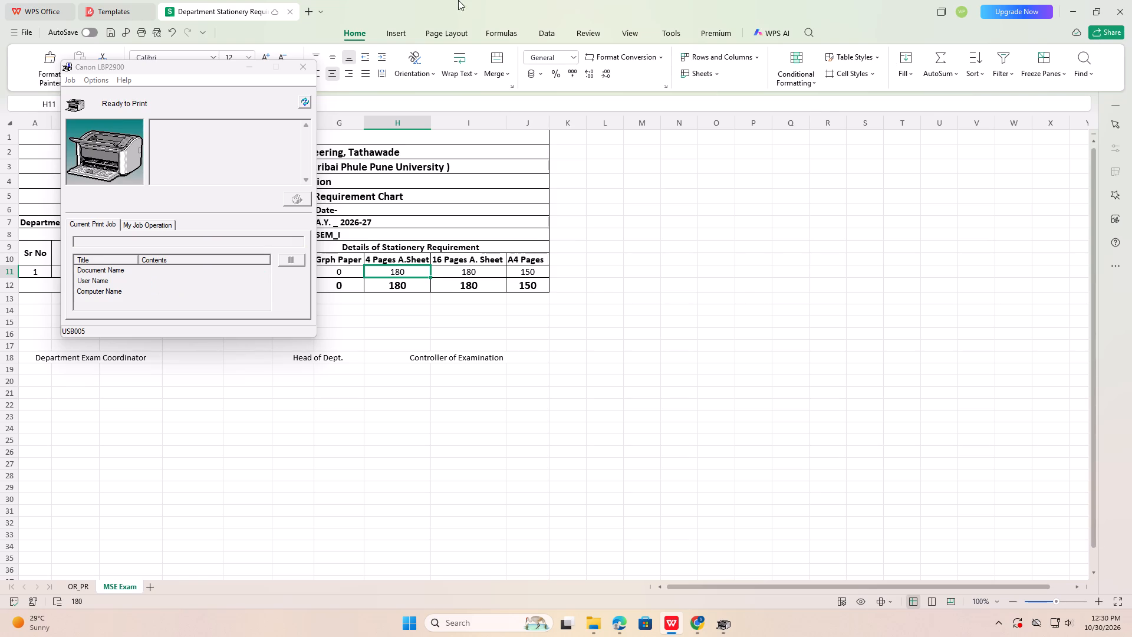
left_click(305, 61)
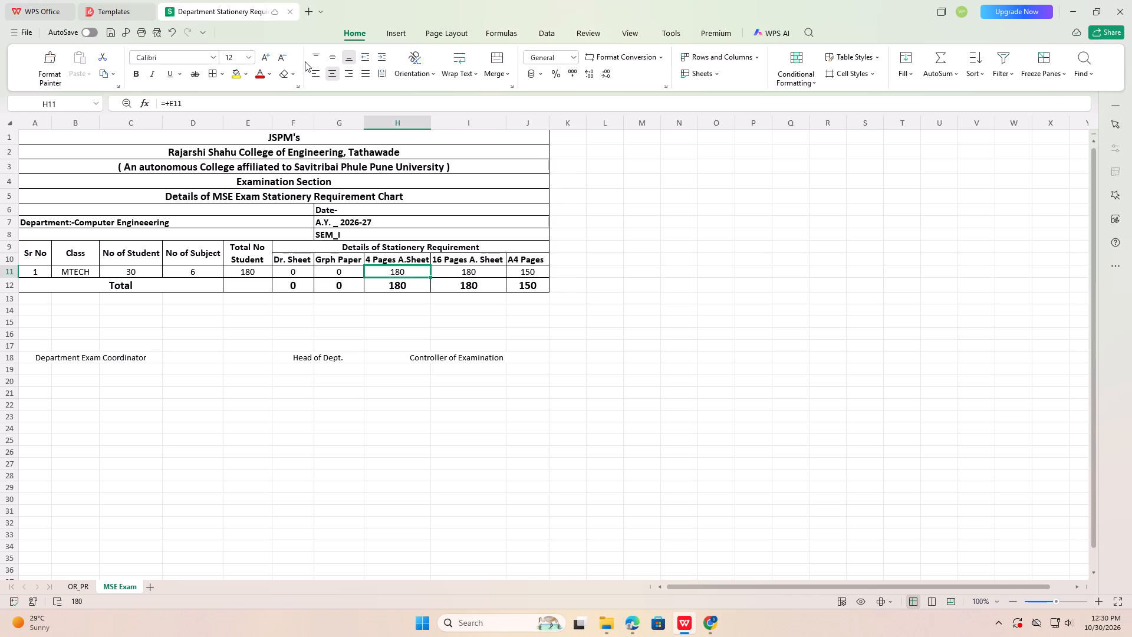
Close the Department Stationery Requirement workbook and exit WPS Office, going back to the Downloads folder.
left_click(289, 2)
left_click(1110, 1)
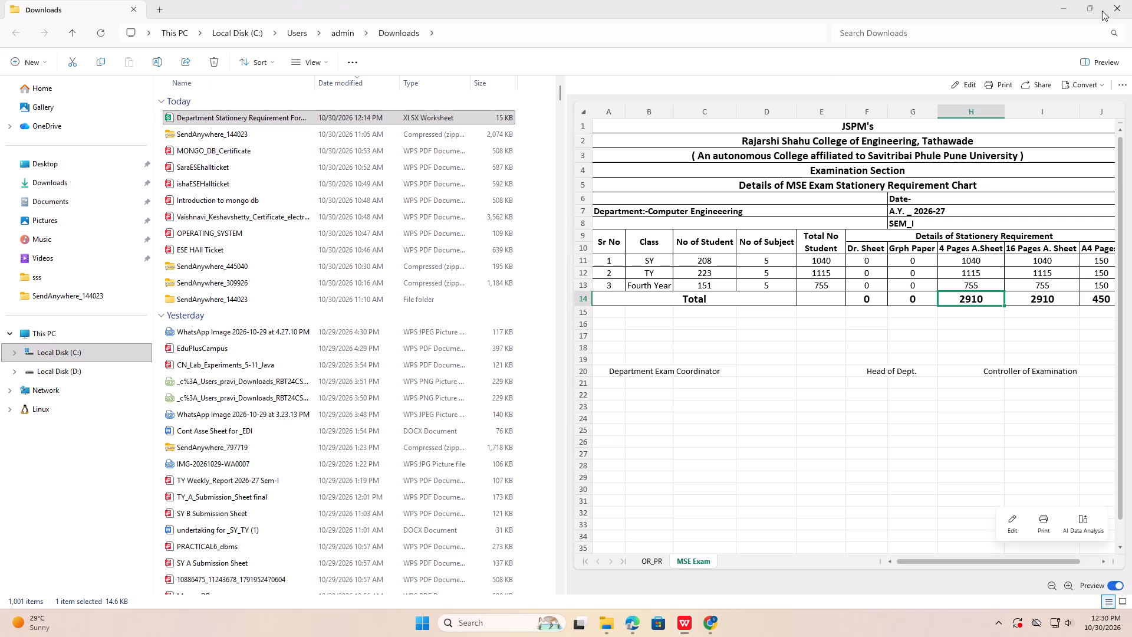
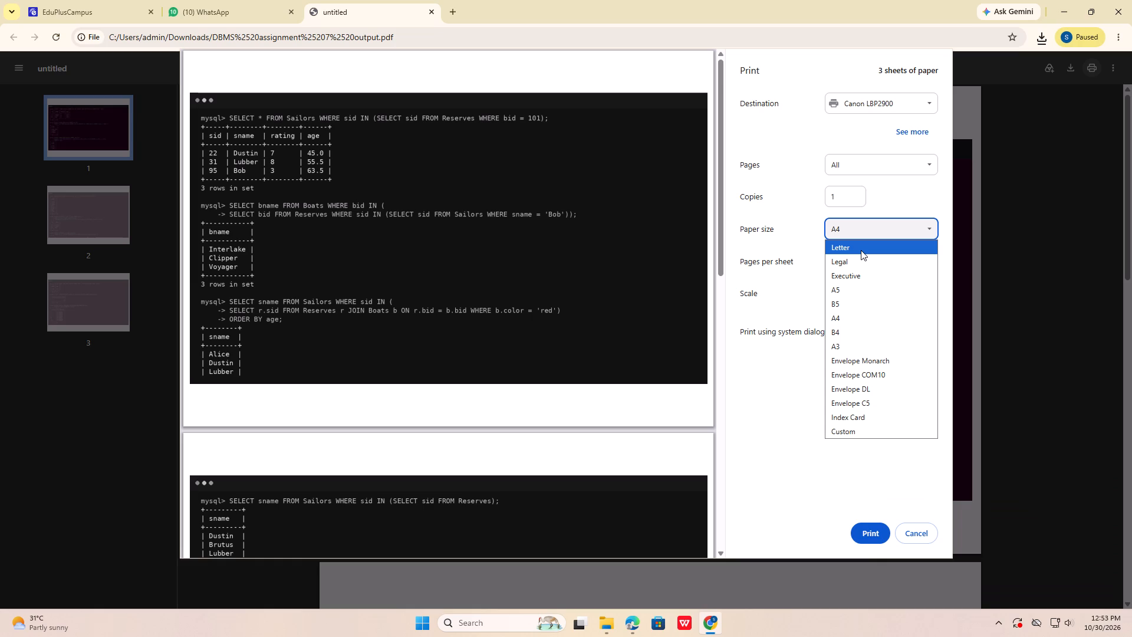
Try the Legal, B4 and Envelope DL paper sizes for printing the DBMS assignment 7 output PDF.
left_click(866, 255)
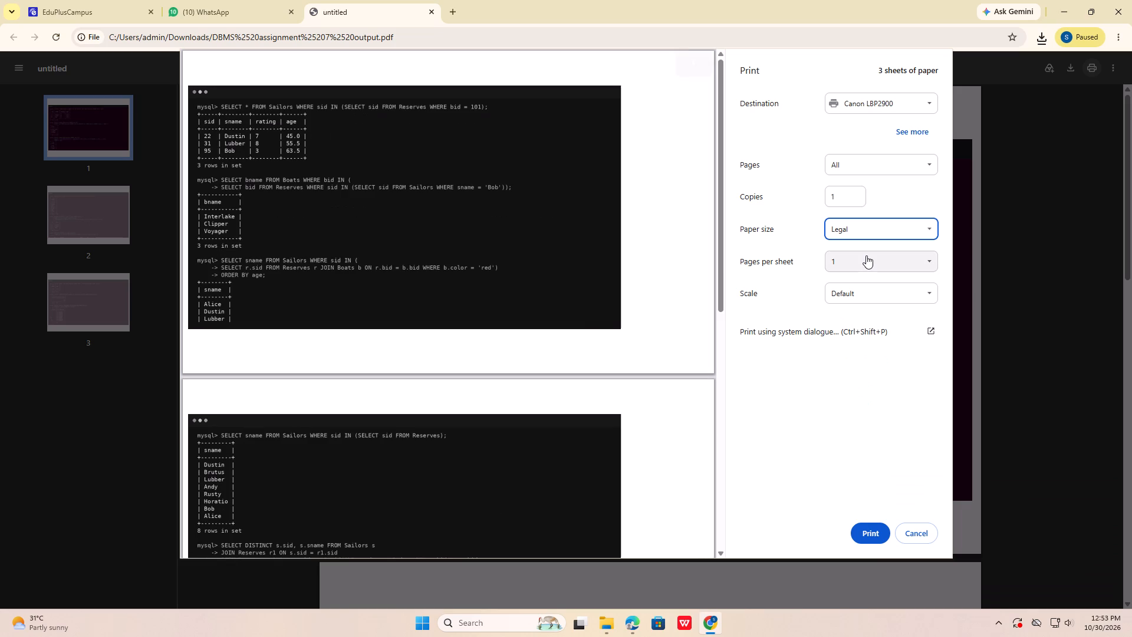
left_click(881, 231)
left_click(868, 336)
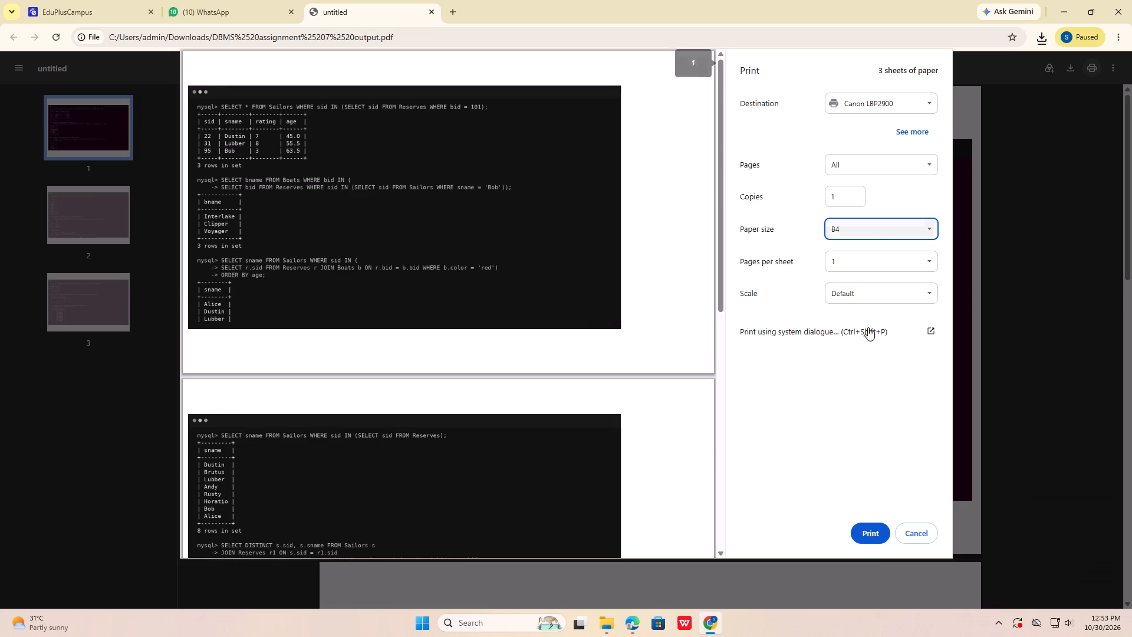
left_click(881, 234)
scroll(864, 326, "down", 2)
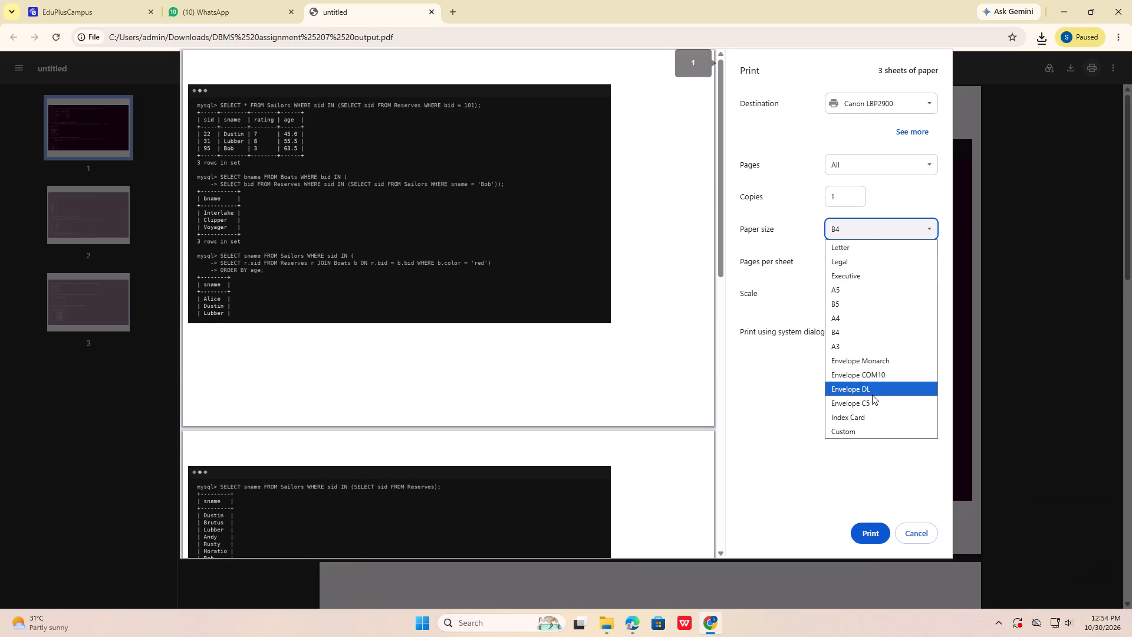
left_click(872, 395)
Set the paper size of the DBMS assignment printout to Letter.
left_click(890, 235)
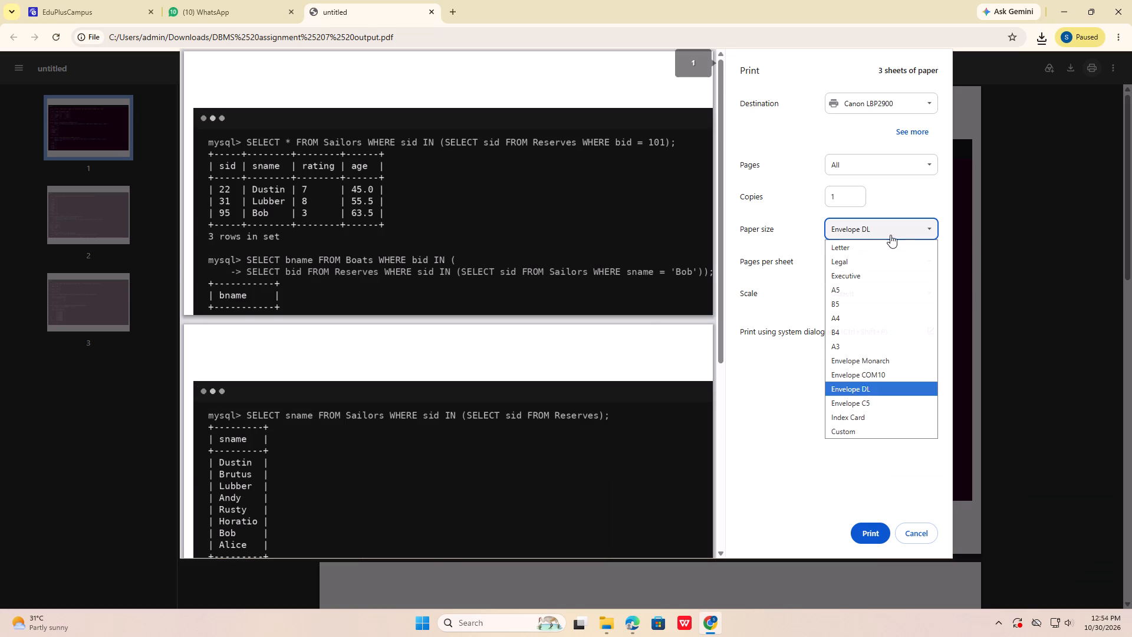
left_click(885, 248)
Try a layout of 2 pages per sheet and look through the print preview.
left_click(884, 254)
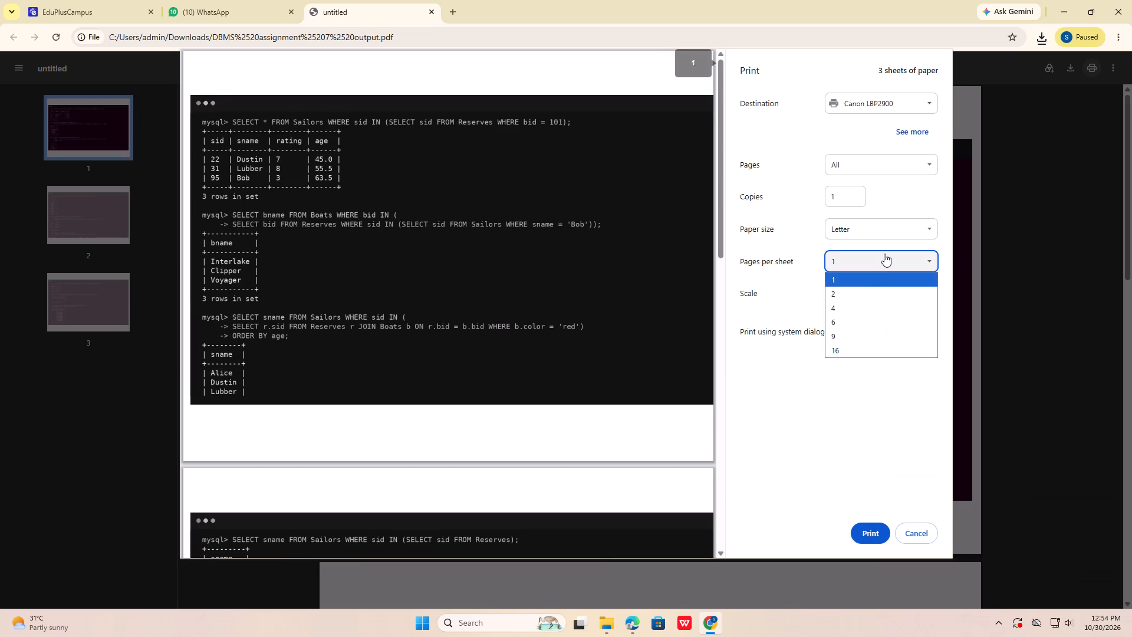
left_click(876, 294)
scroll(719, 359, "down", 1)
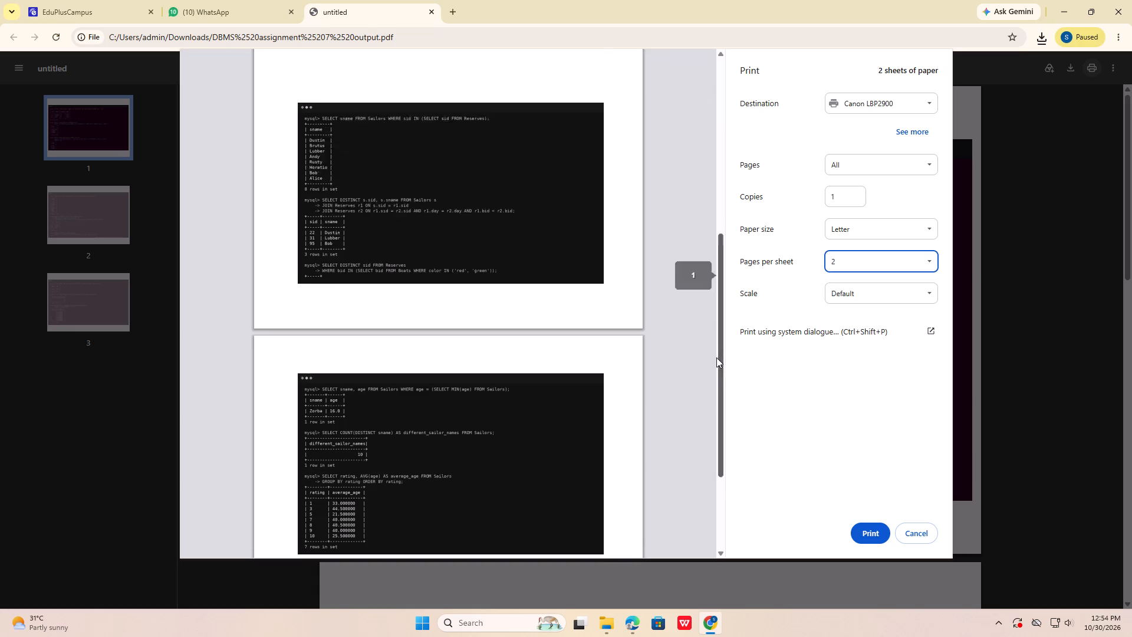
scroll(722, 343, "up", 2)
Set the DBMS assignment printout to 4 pages per sheet.
left_click(857, 268)
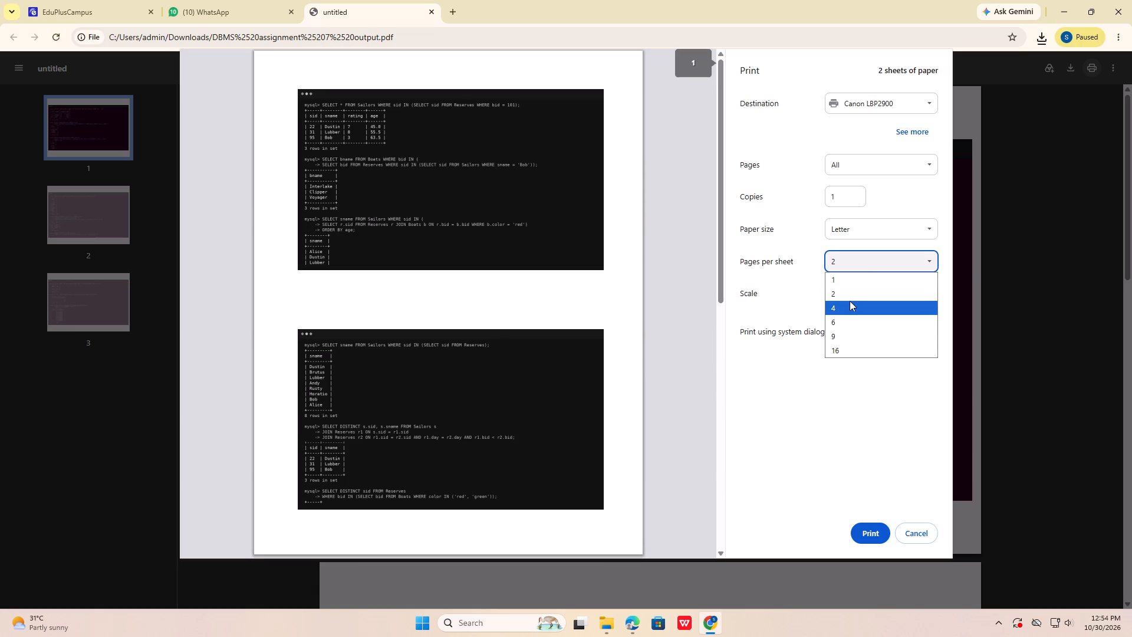
left_click(853, 301)
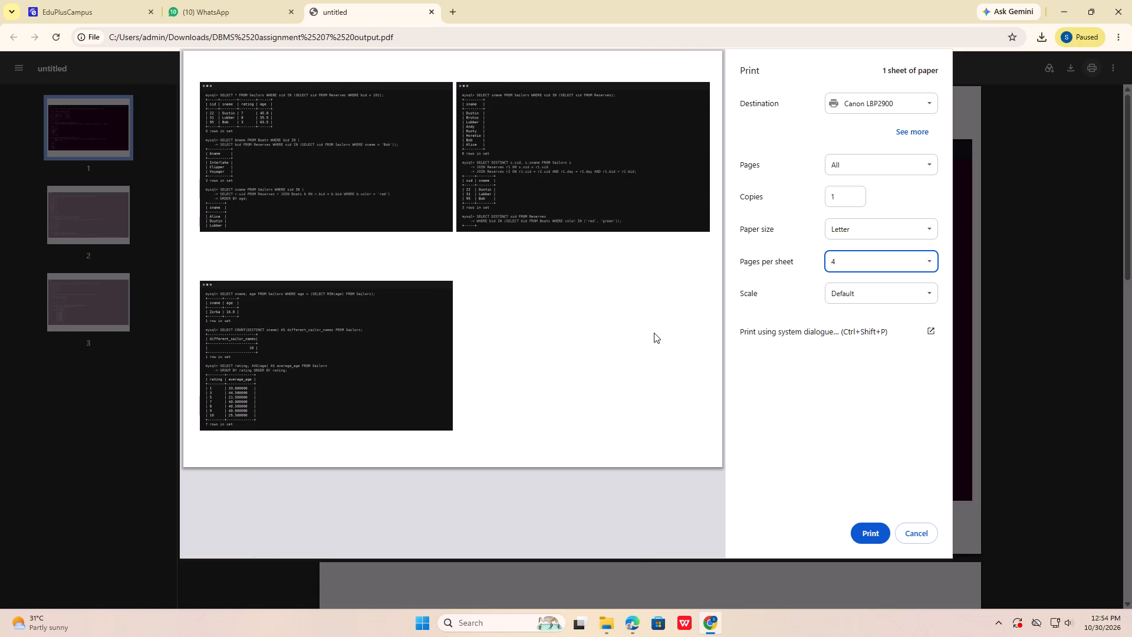
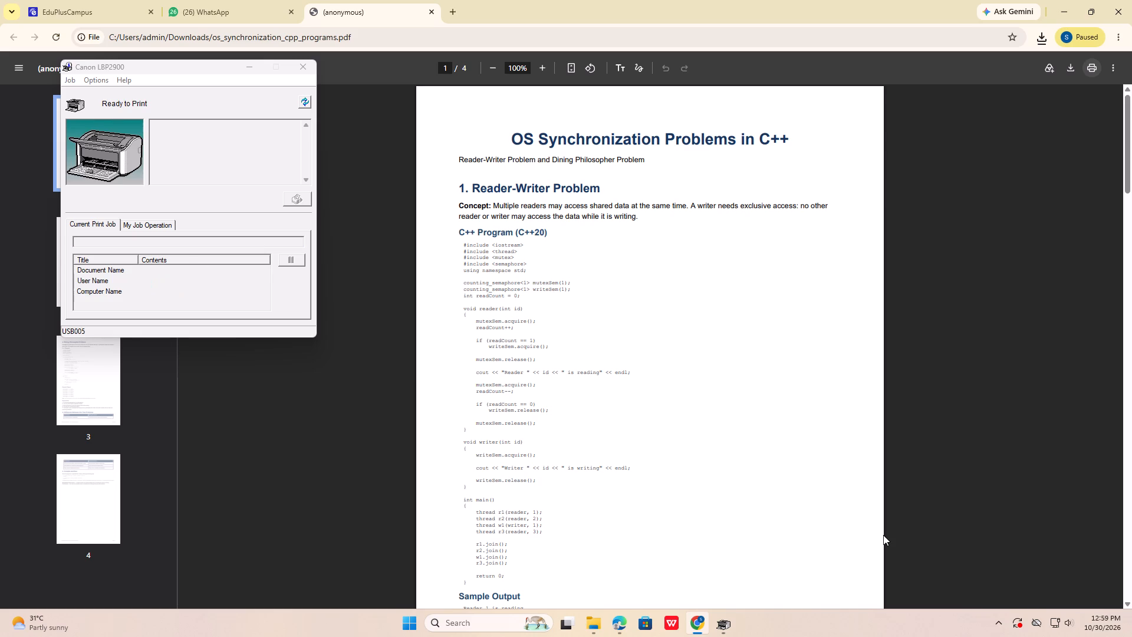
Close the Canon LBP2900 printer status window covering the OS synchronization PDF.
left_click(315, 71)
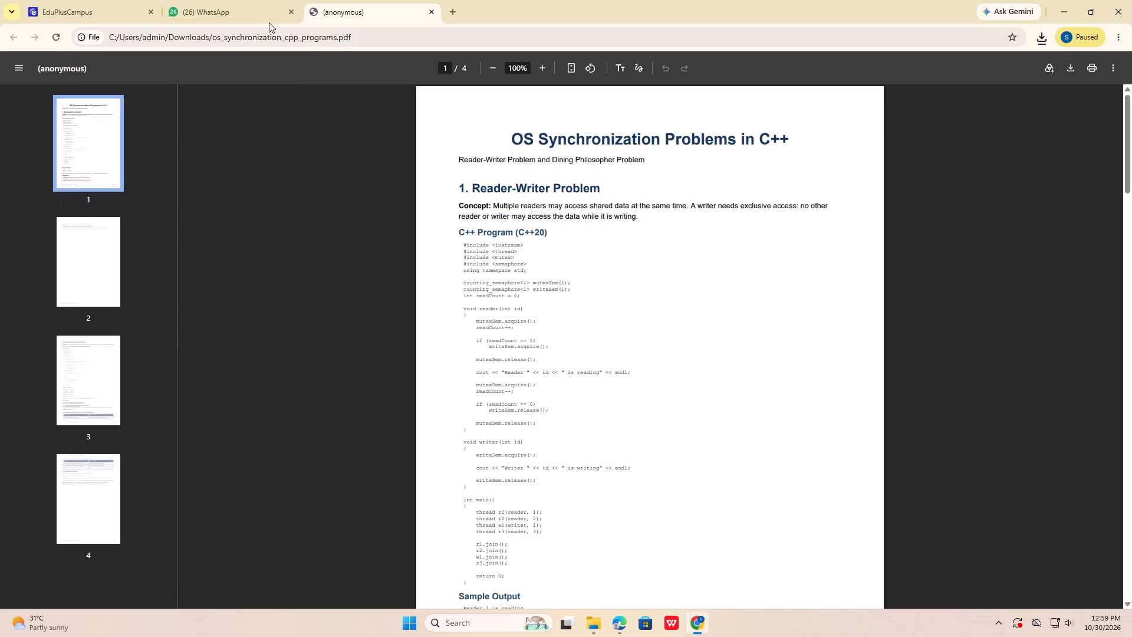